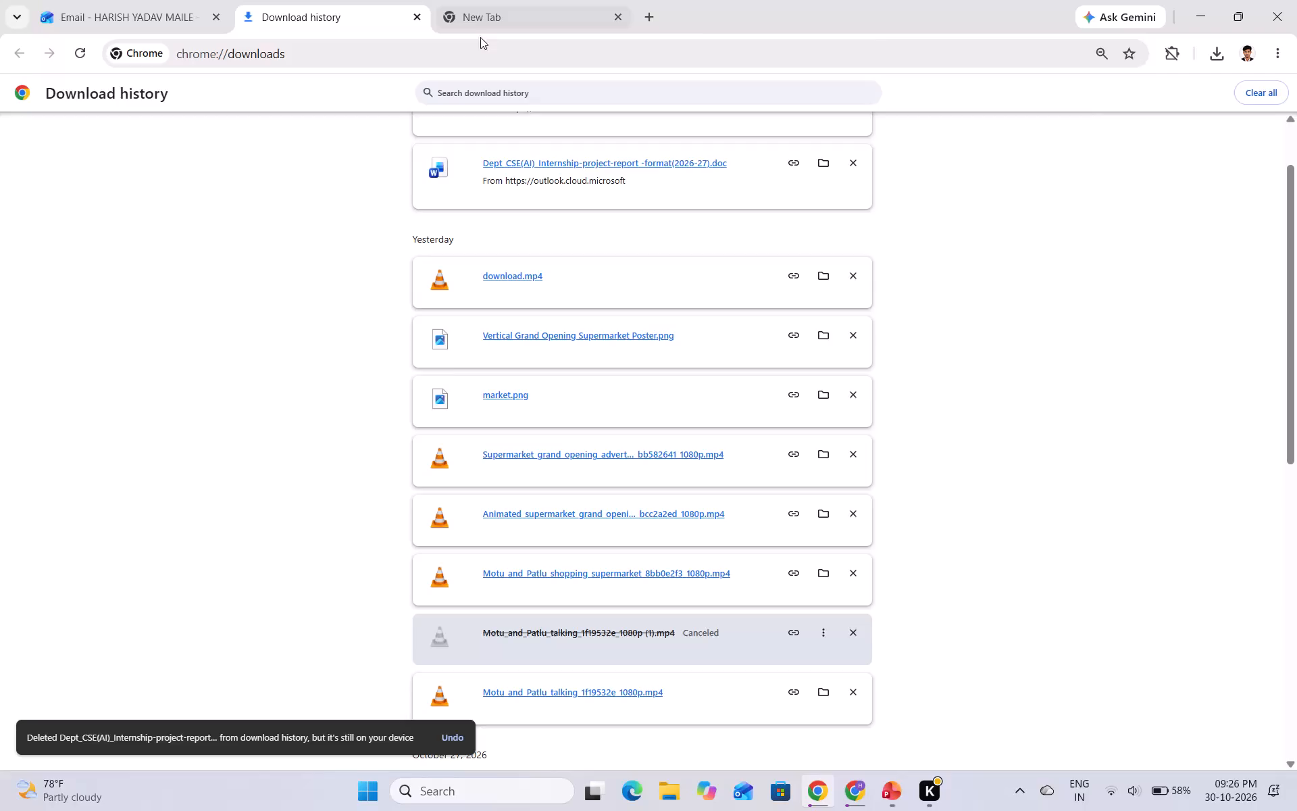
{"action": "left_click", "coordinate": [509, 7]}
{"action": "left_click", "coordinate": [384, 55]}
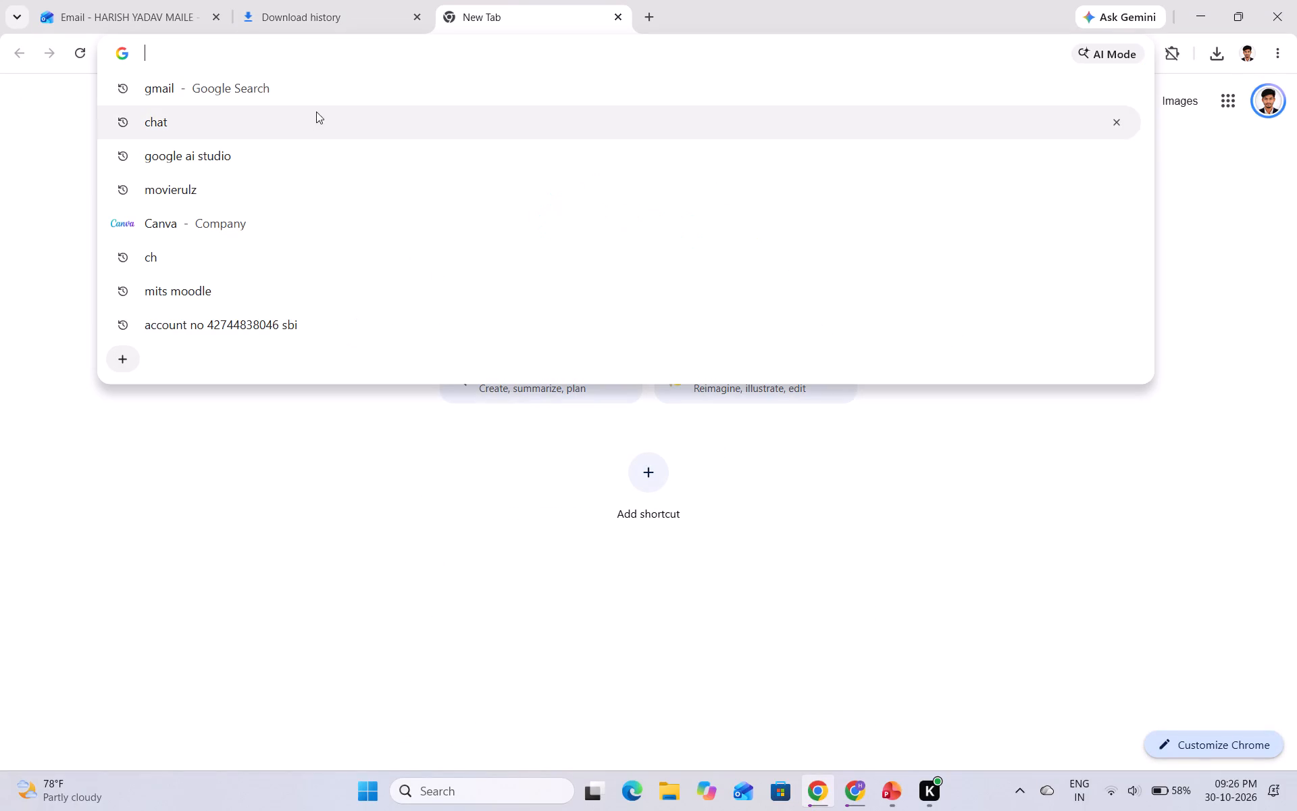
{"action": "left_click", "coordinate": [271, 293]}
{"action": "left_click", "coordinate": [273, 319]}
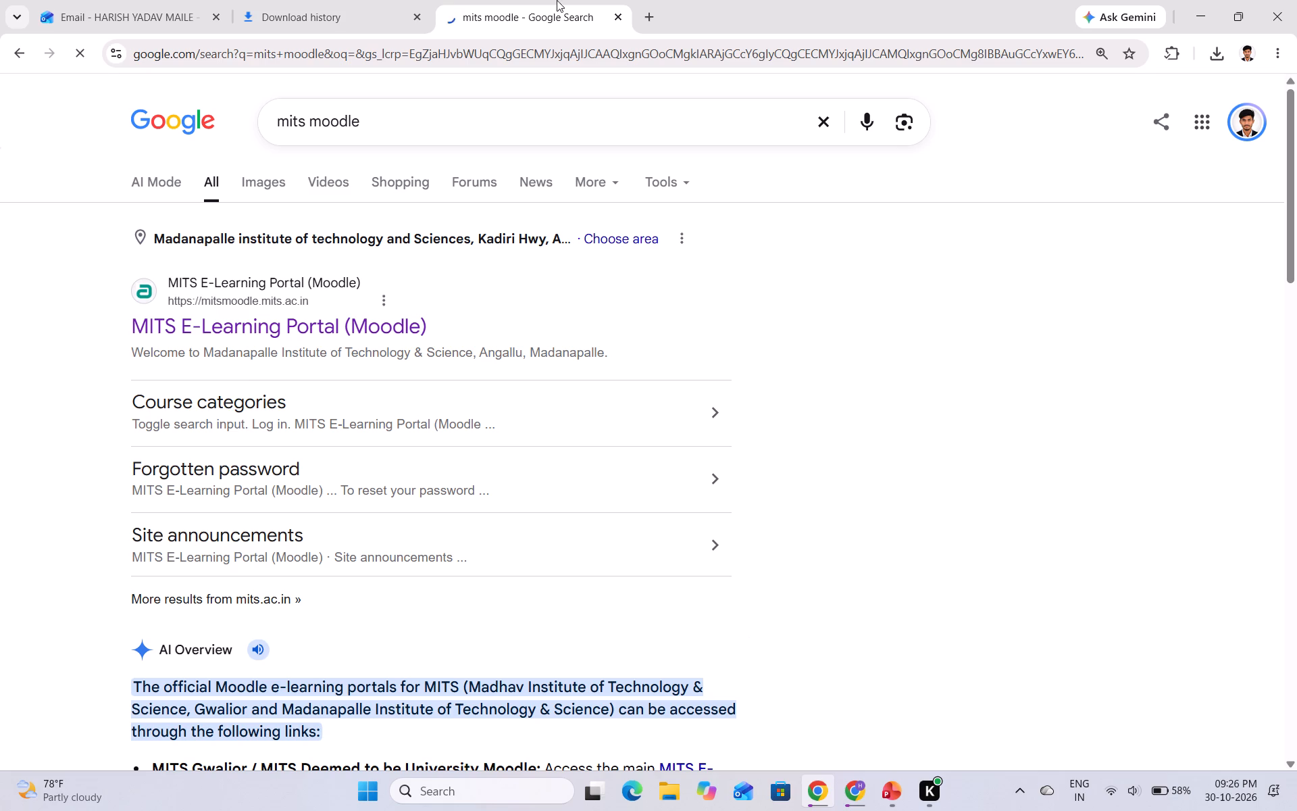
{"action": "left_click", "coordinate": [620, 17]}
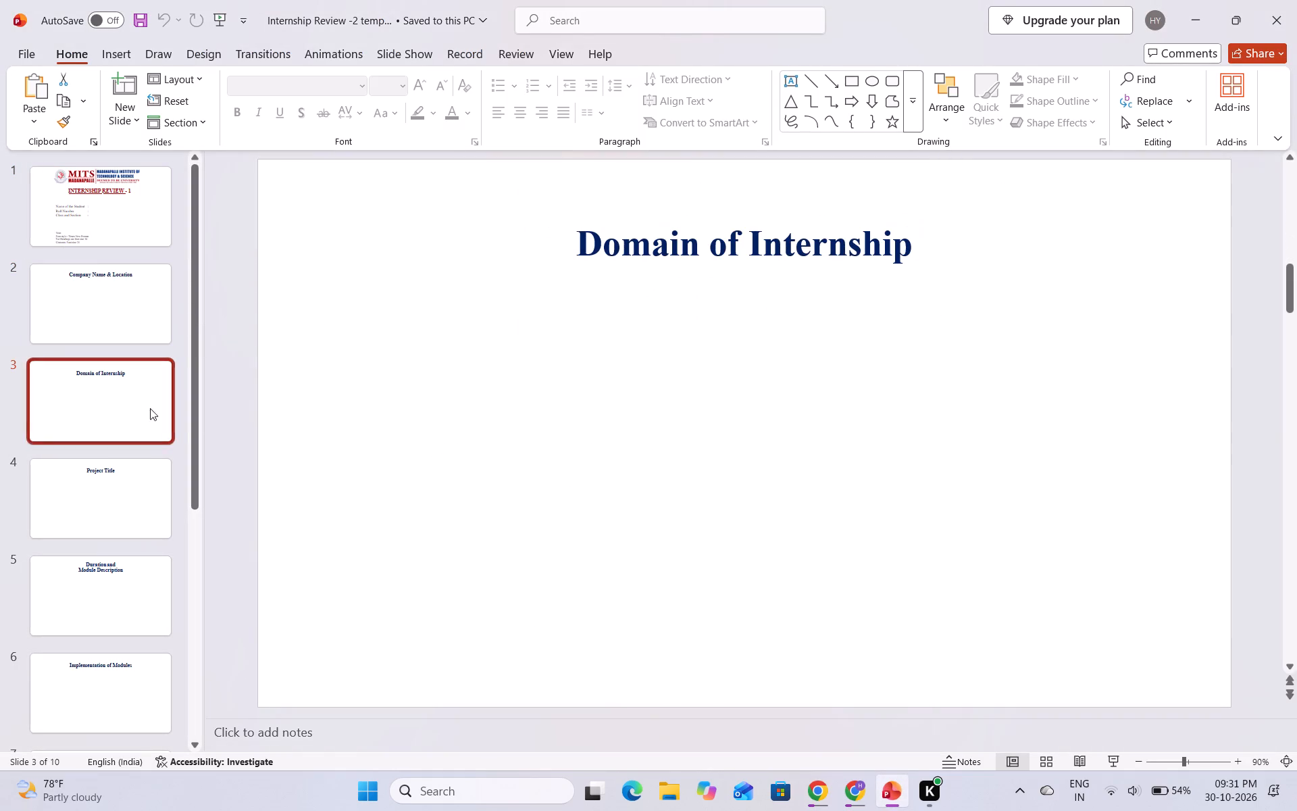
{"action": "left_click", "coordinate": [584, 359]}
{"action": "left_click", "coordinate": [873, 245]}
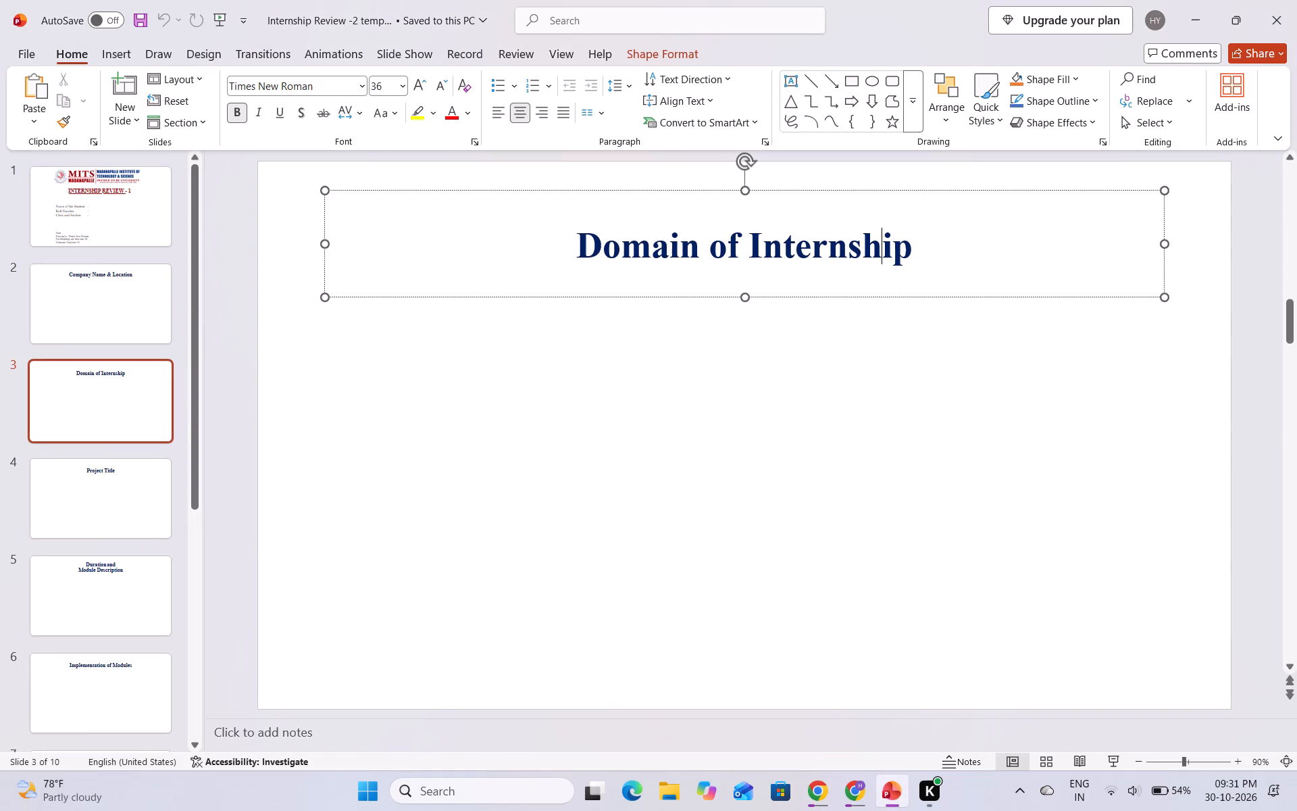
{"action": "left_click", "coordinate": [640, 422]}
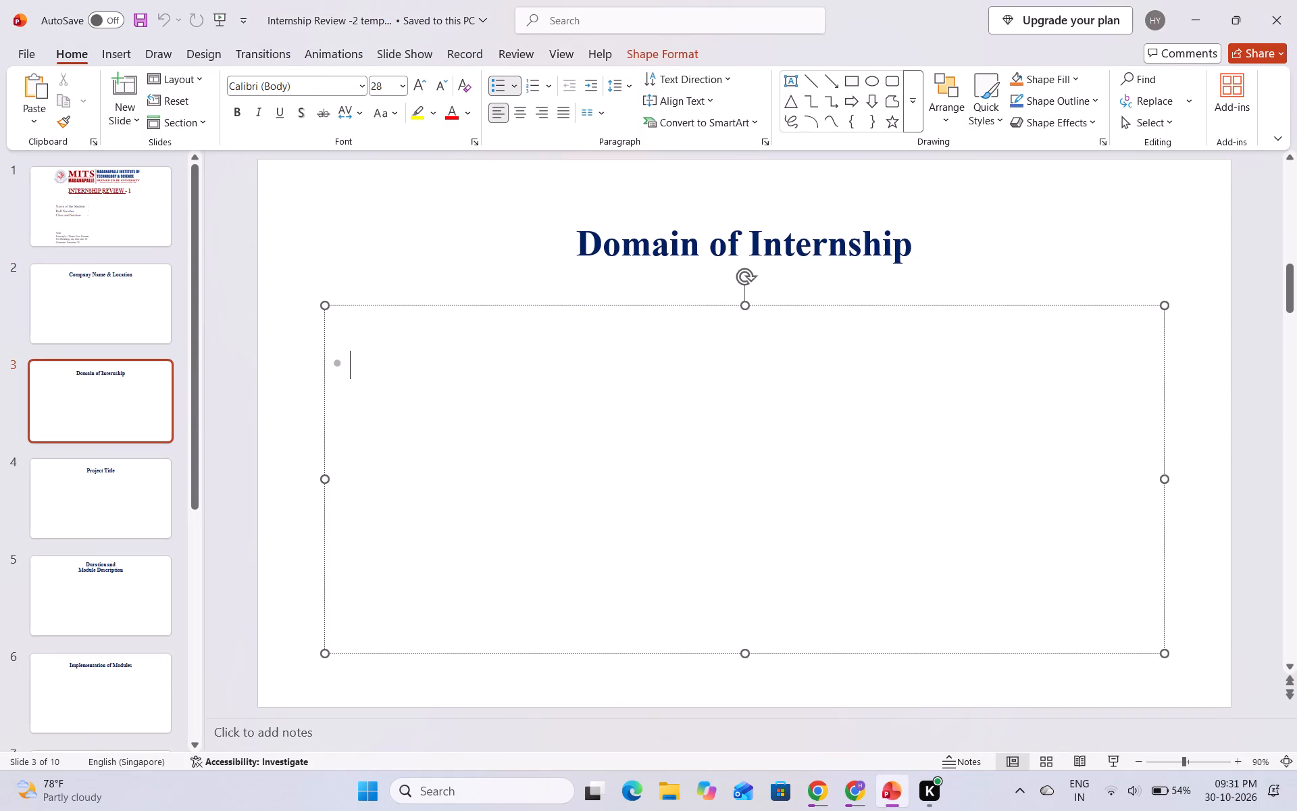
{"action": "left_click", "coordinate": [362, 89]}
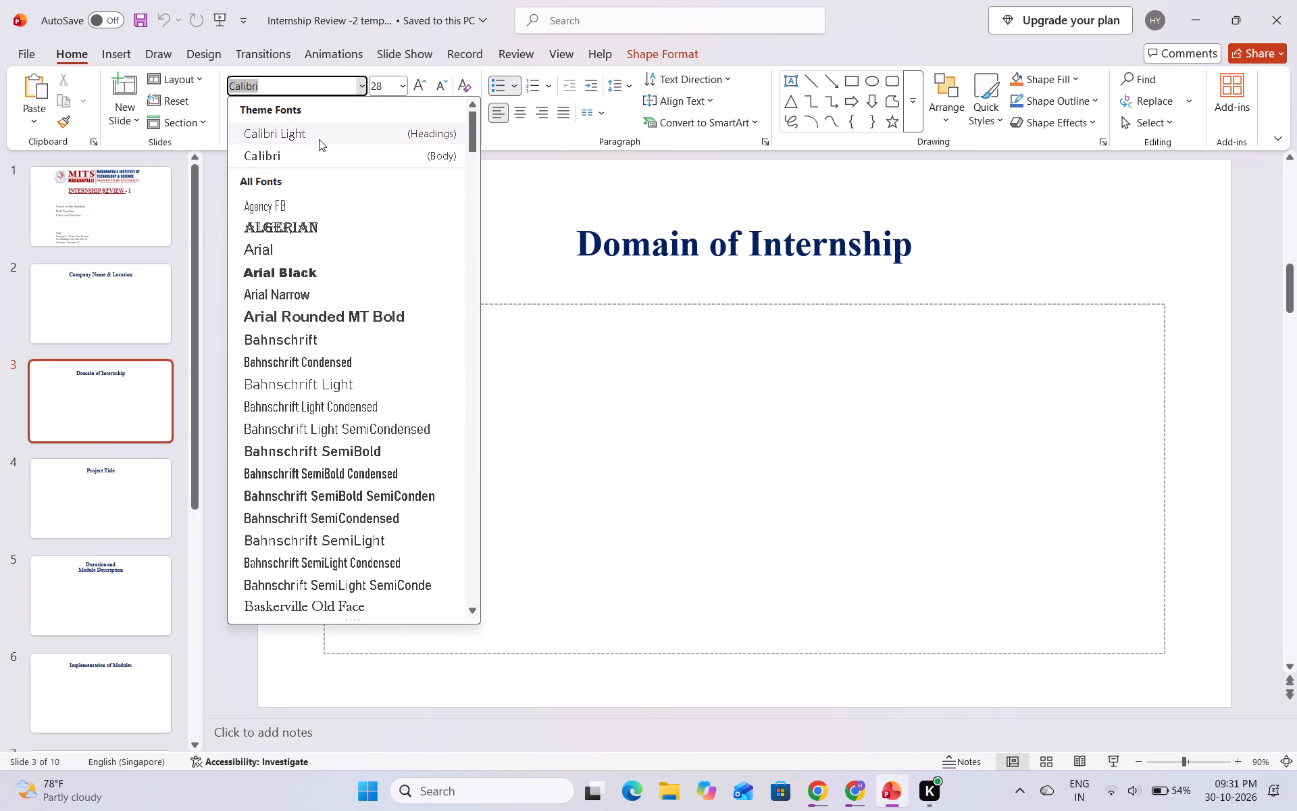
{"action": "type", "text": "tim"}
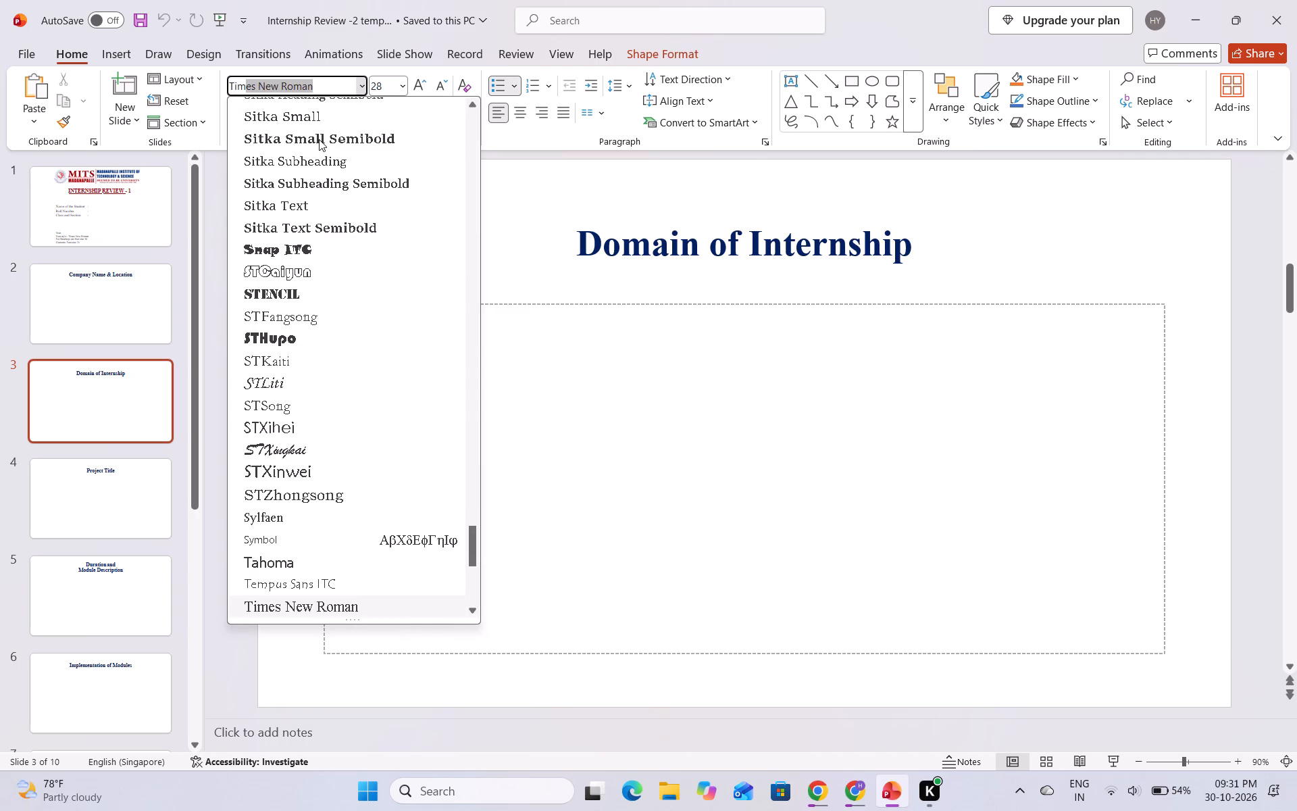
{"action": "left_click", "coordinate": [322, 80]}
{"action": "key", "text": "Return"}
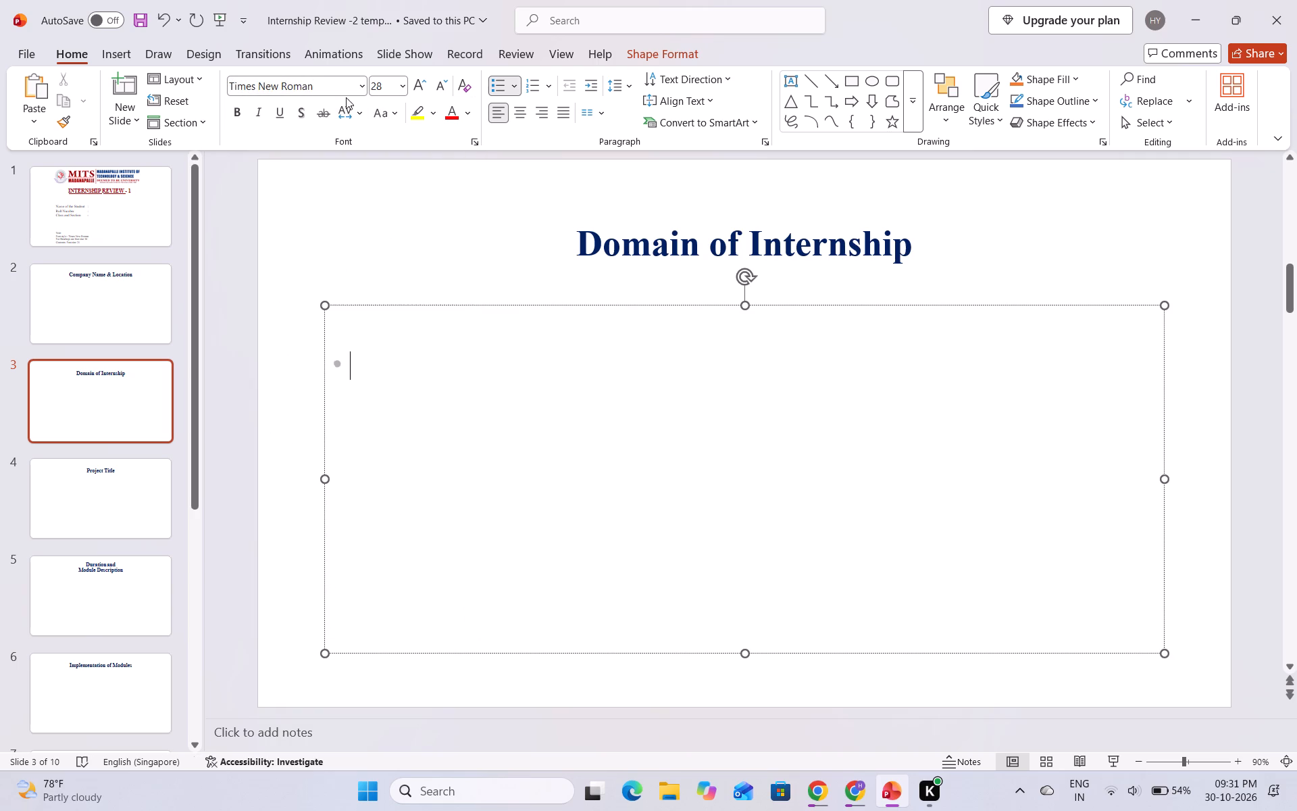
Check the note on the title slide for the required font style and the heading and content sizes.
{"action": "scroll", "coordinate": [522, 350], "scroll_direction": "down", "scroll_amount": 2}
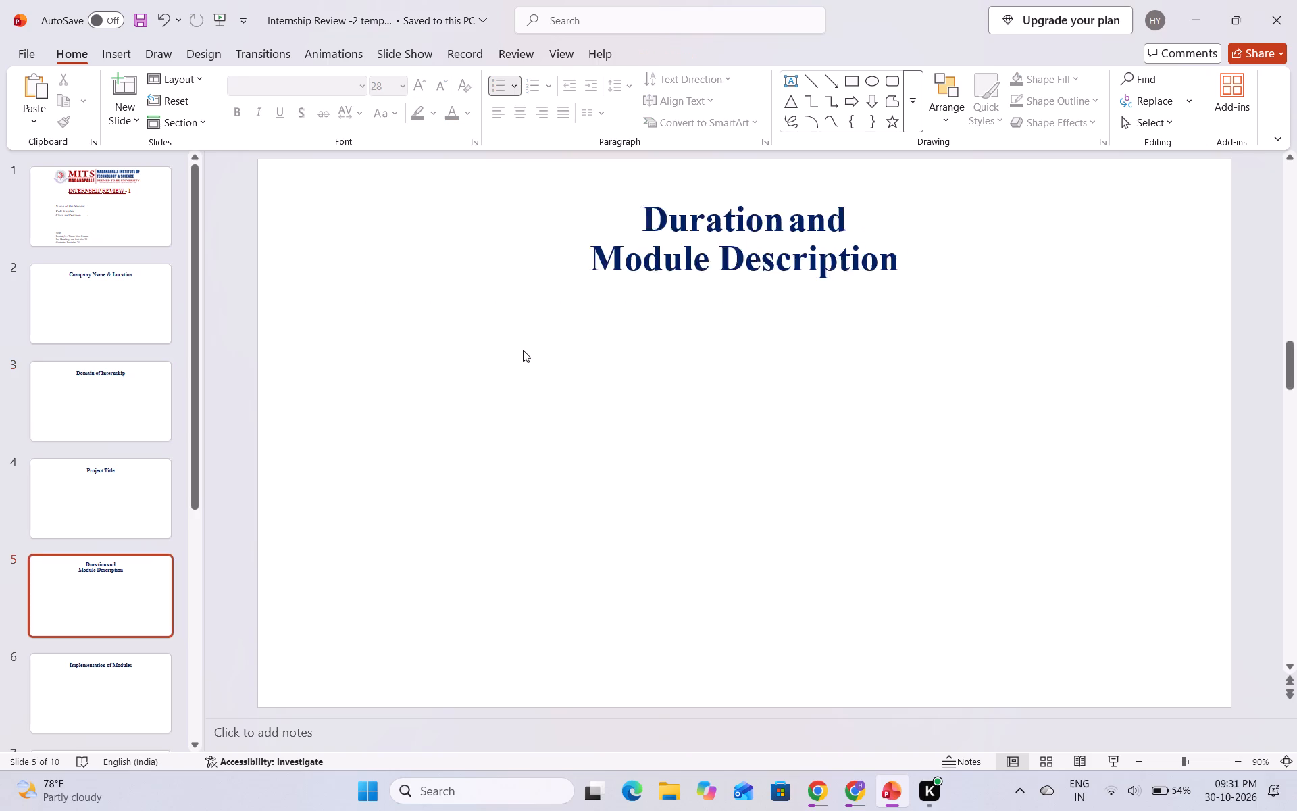
{"action": "scroll", "coordinate": [523, 350], "scroll_direction": "up", "scroll_amount": 7}
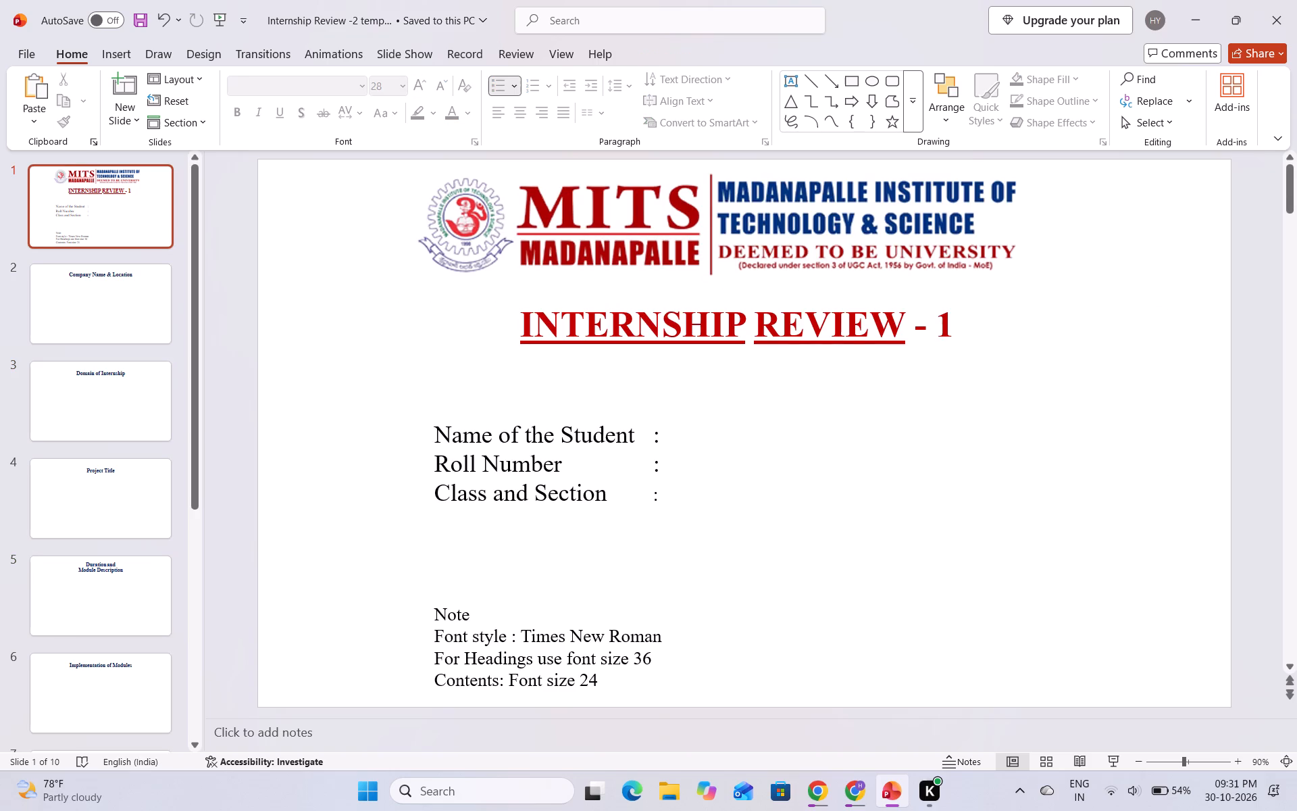
{"action": "scroll", "coordinate": [395, 82], "scroll_direction": "down", "scroll_amount": 3}
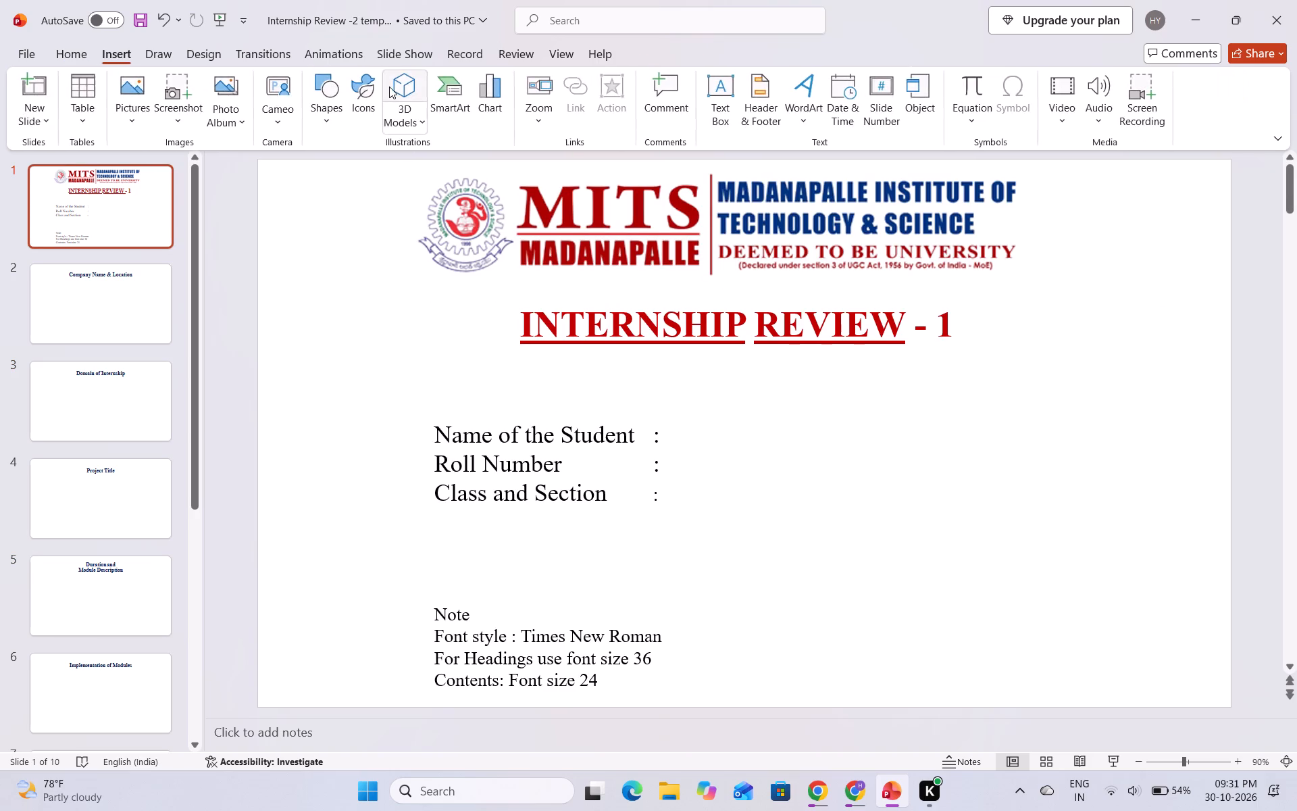
{"action": "scroll", "coordinate": [389, 87], "scroll_direction": "down", "scroll_amount": 1}
{"action": "scroll", "coordinate": [592, 442], "scroll_direction": "down", "scroll_amount": 1}
{"action": "scroll", "coordinate": [75, 453], "scroll_direction": "down", "scroll_amount": 2}
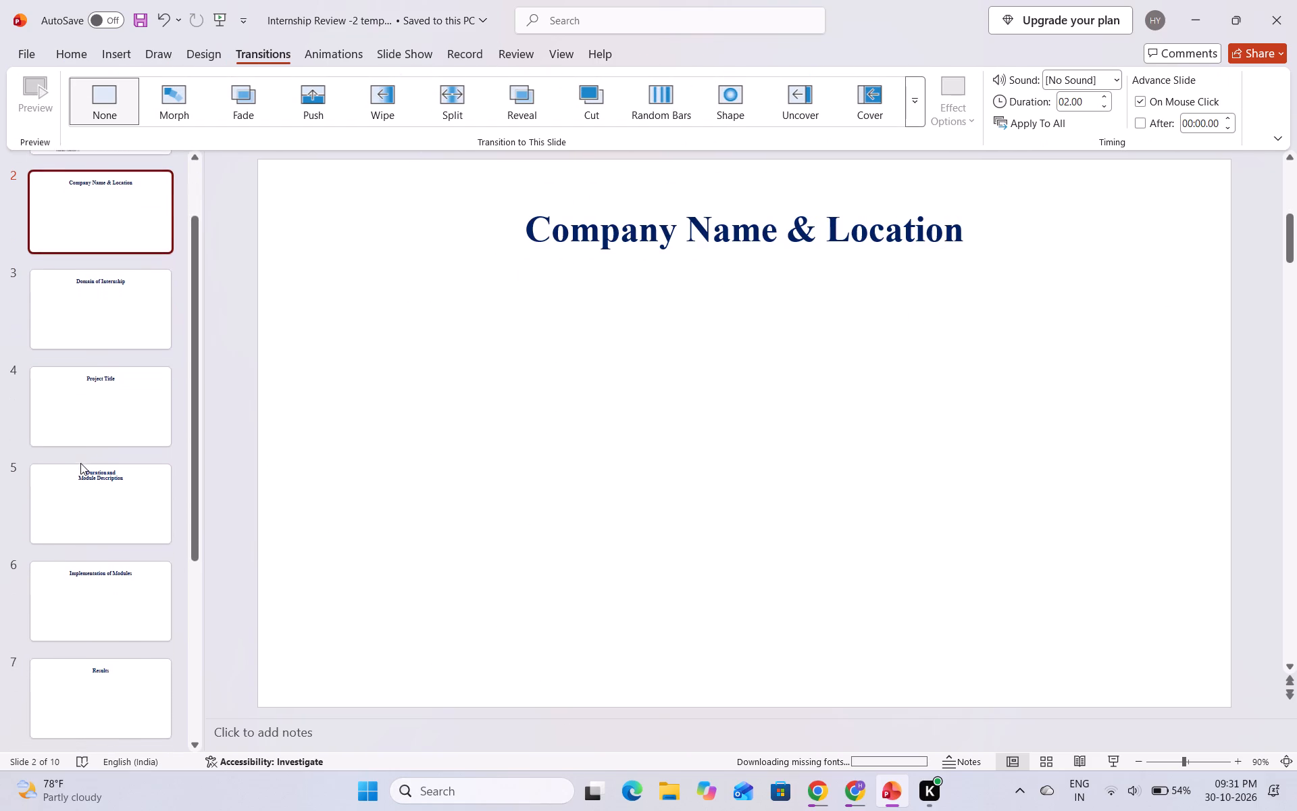
Return to the Domain of Internship slide and set its body text font size to 24.
{"action": "left_click", "coordinate": [90, 493]}
{"action": "left_click", "coordinate": [124, 404]}
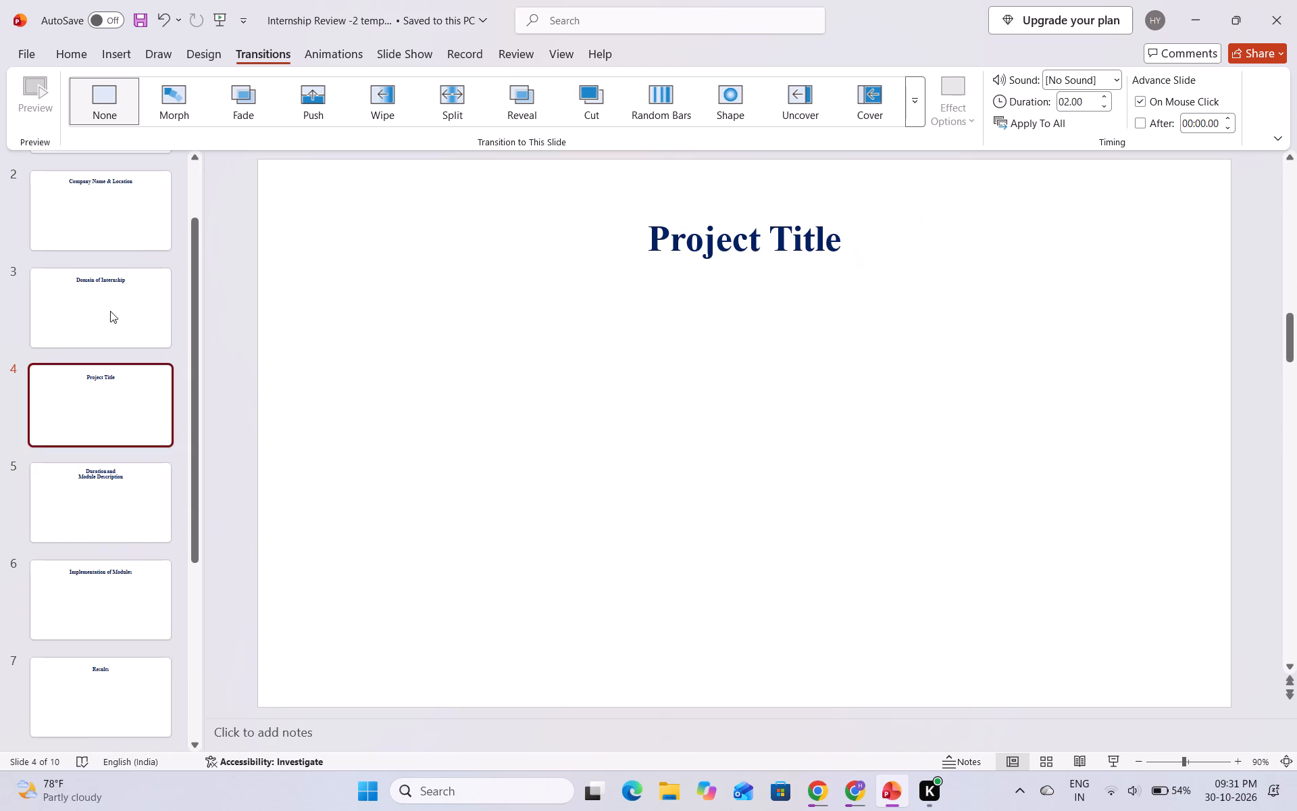
{"action": "left_click", "coordinate": [103, 277]}
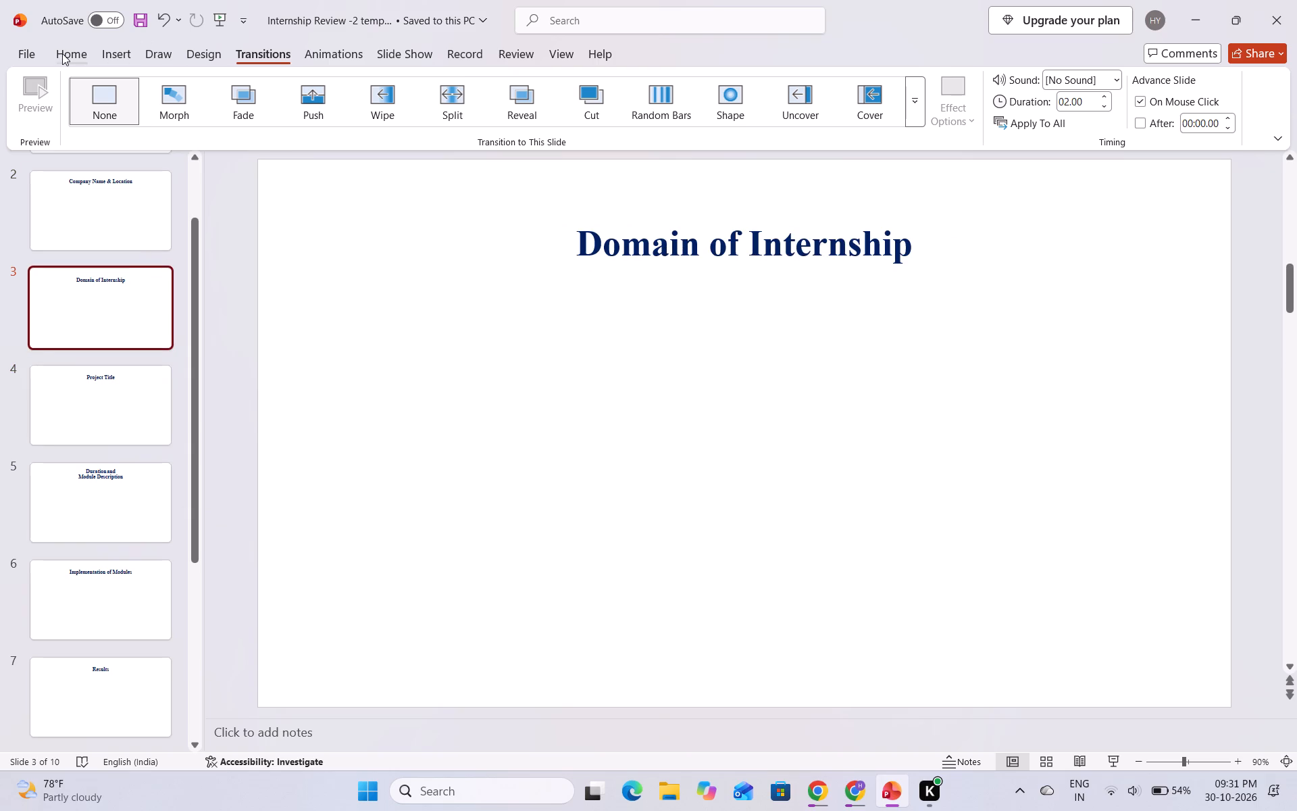
{"action": "left_click", "coordinate": [63, 53]}
{"action": "left_click", "coordinate": [415, 451]}
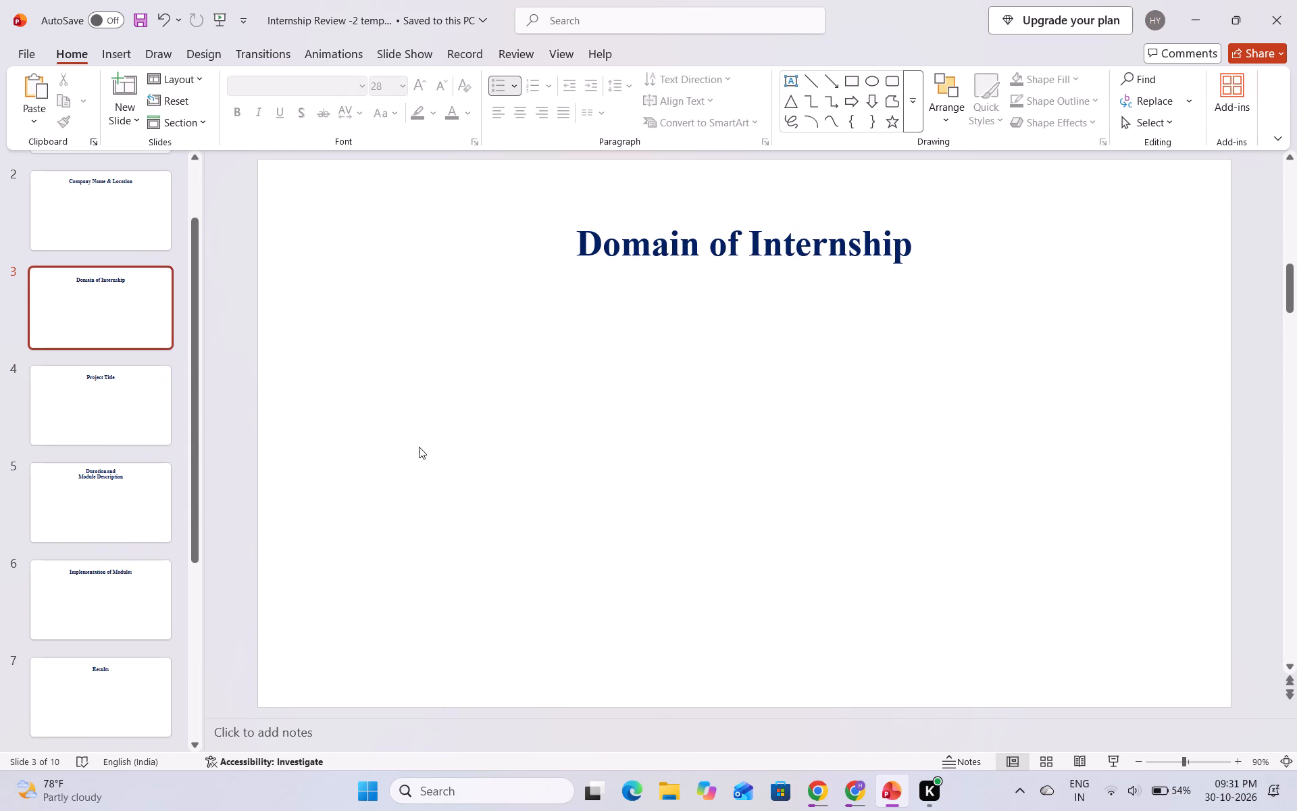
{"action": "left_click", "coordinate": [441, 430]}
{"action": "left_click", "coordinate": [647, 258]}
{"action": "left_click", "coordinate": [582, 435]}
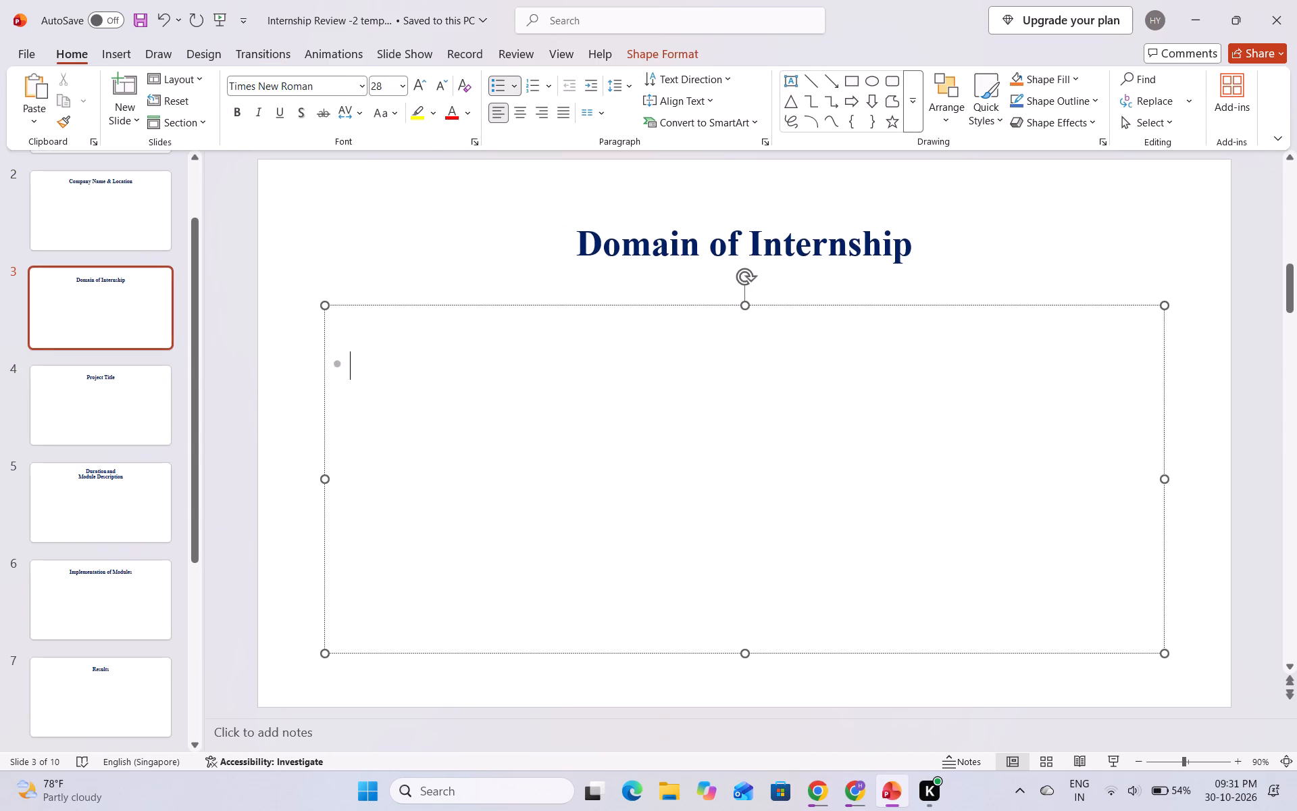
{"action": "left_click", "coordinate": [405, 89]}
{"action": "left_click", "coordinate": [407, 308]}
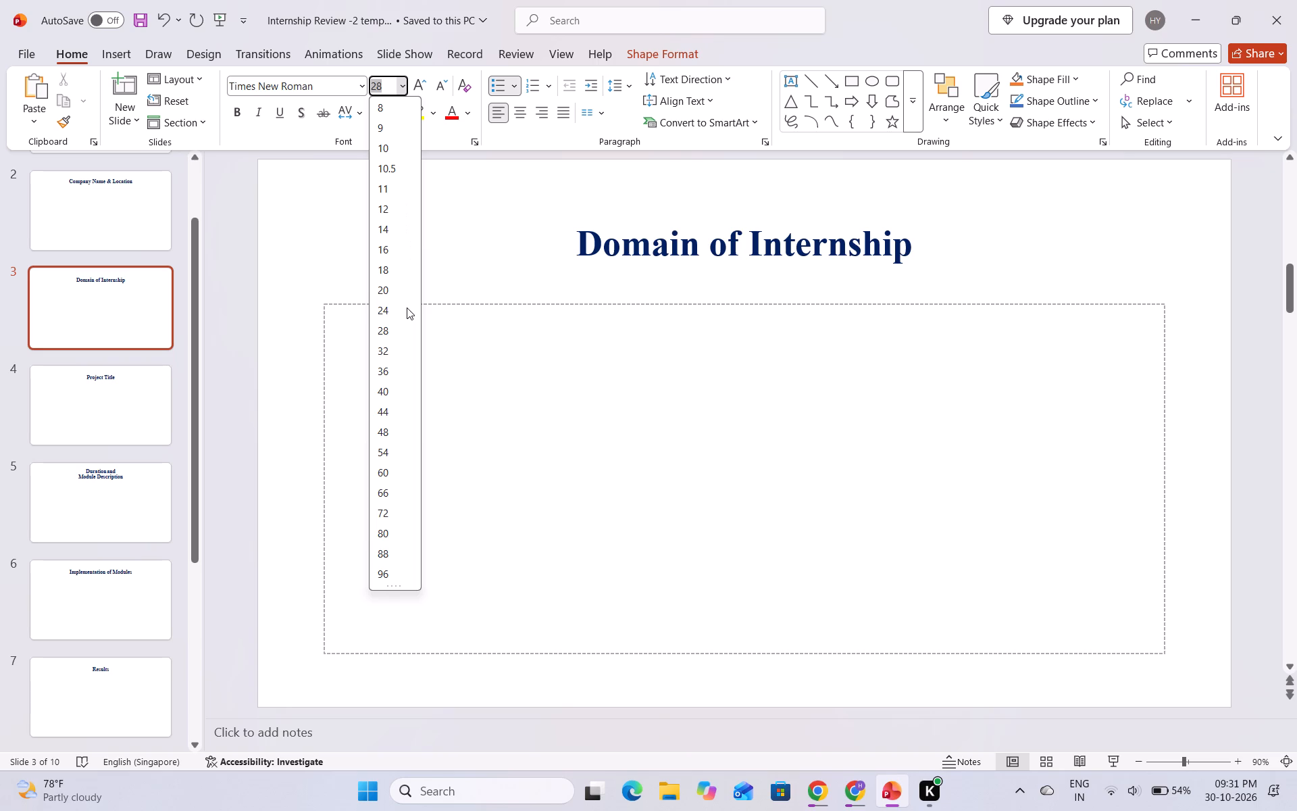
{"action": "left_click", "coordinate": [389, 308]}
{"action": "left_click", "coordinate": [386, 343]}
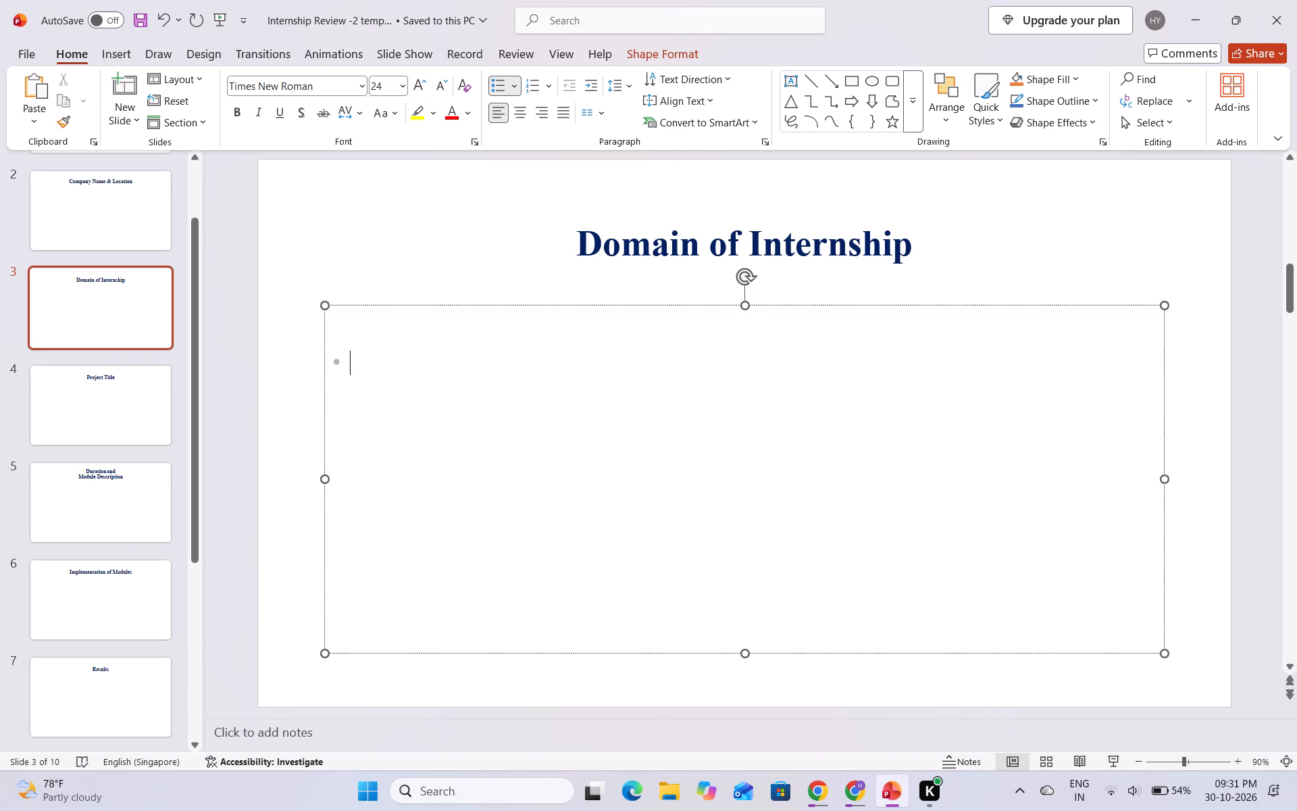
Paste the copied Python Full Stack Web Development heading and bullet points into the slide's body.
{"action": "key", "text": "ctrl+v"}
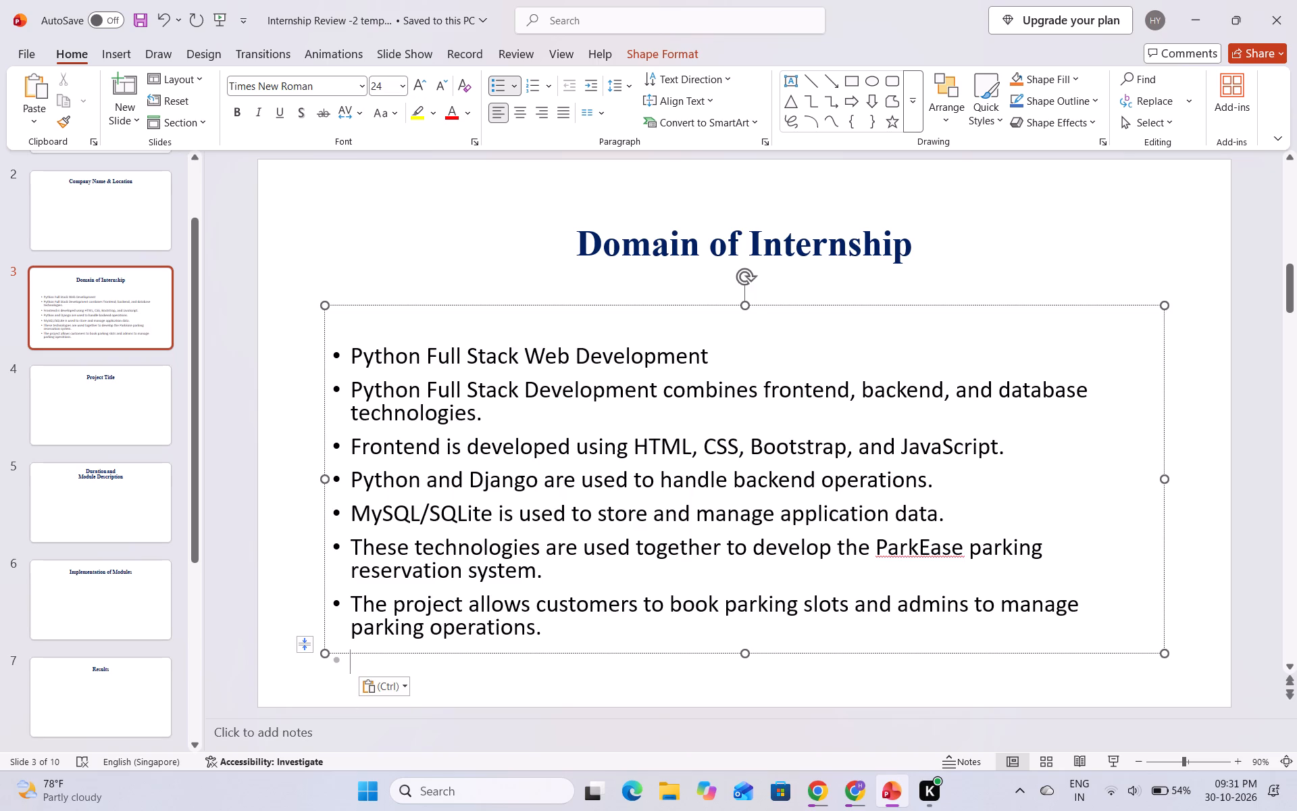
Make the "Python Full Stack Web Development" line bold and remove its bullet so it serves as a subheading.
{"action": "left_click_drag", "start_coordinate": [728, 354], "coordinate": [322, 362]}
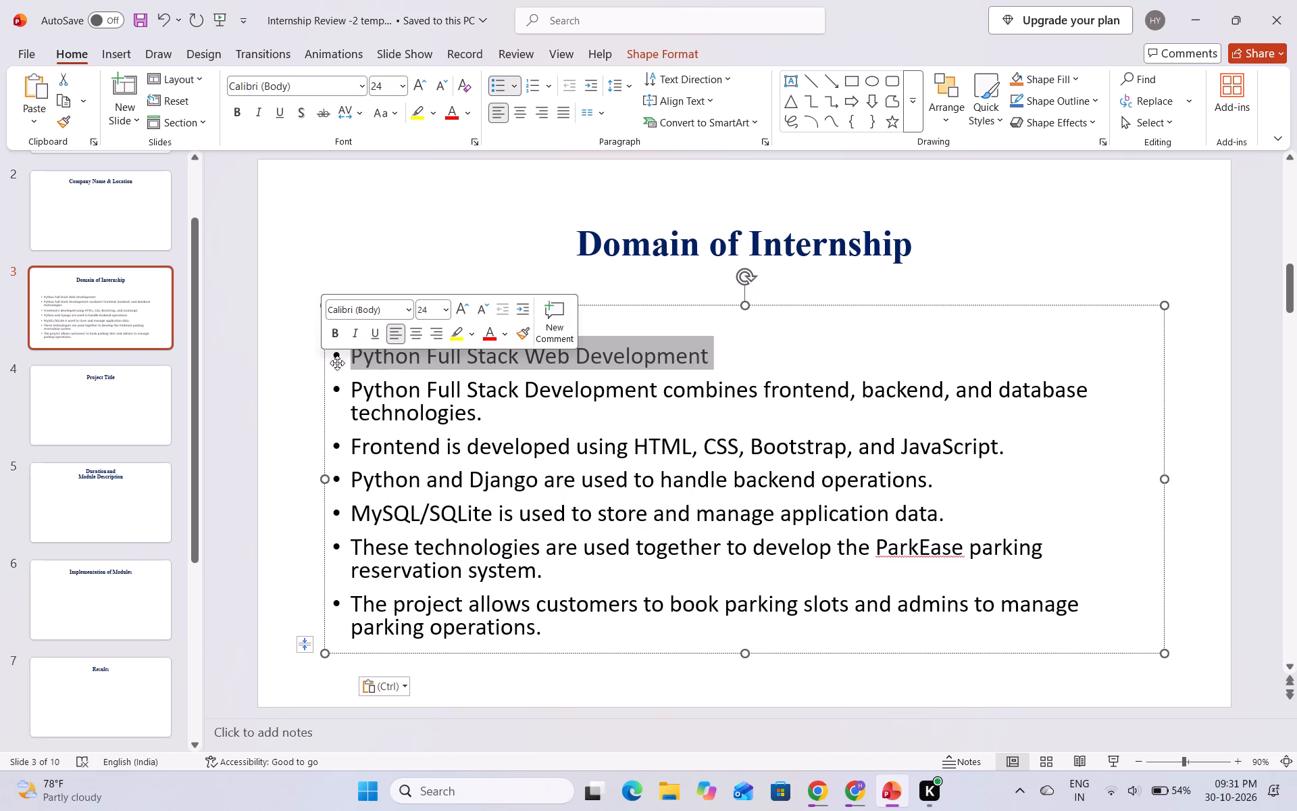
{"action": "left_click", "coordinate": [332, 330]}
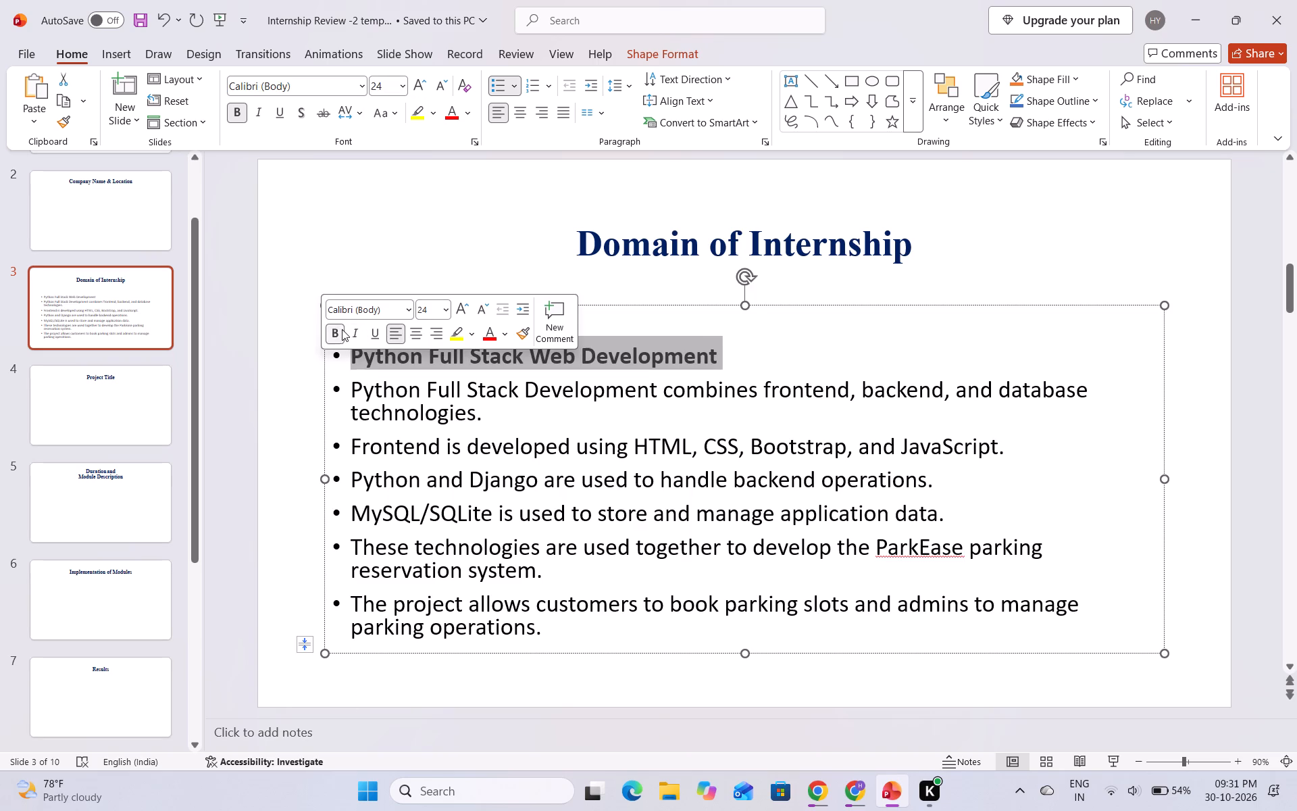
{"action": "left_click", "coordinate": [345, 351]}
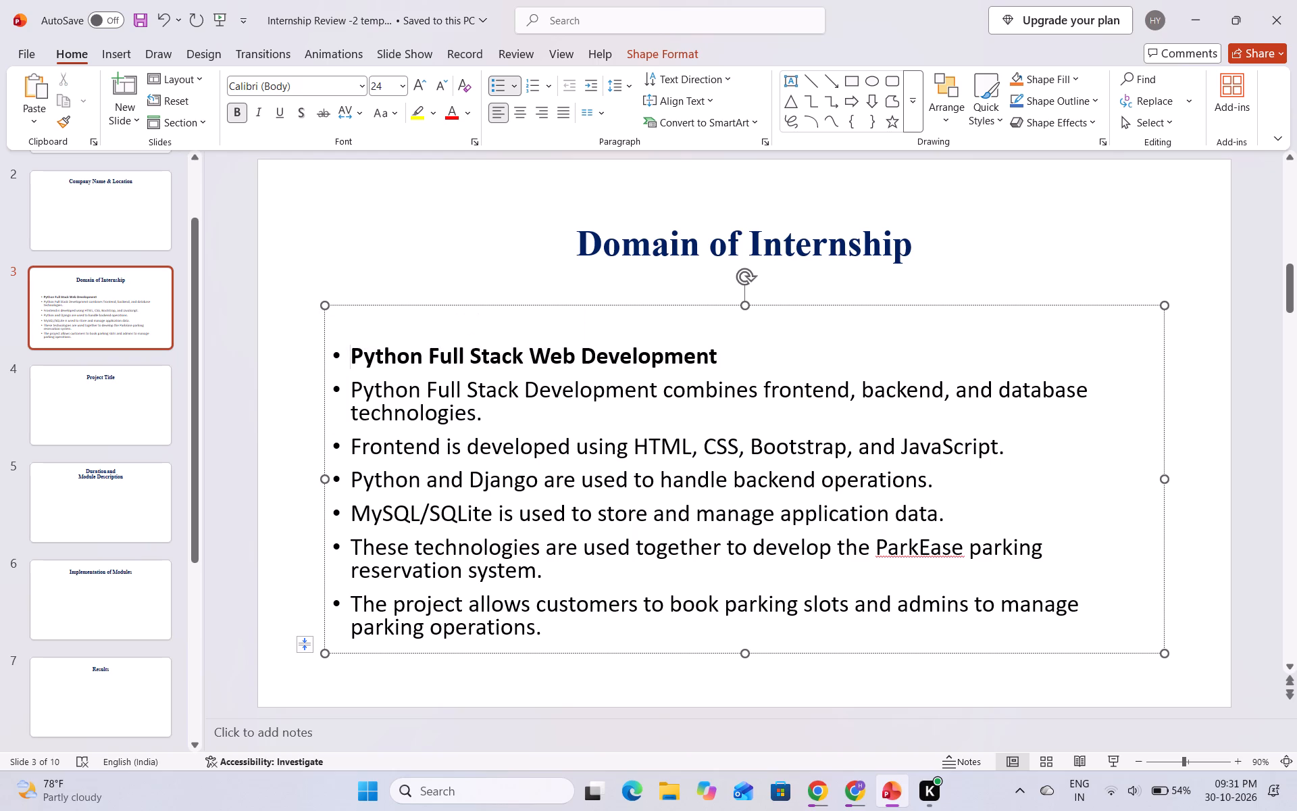
{"action": "key", "text": "BackSpace"}
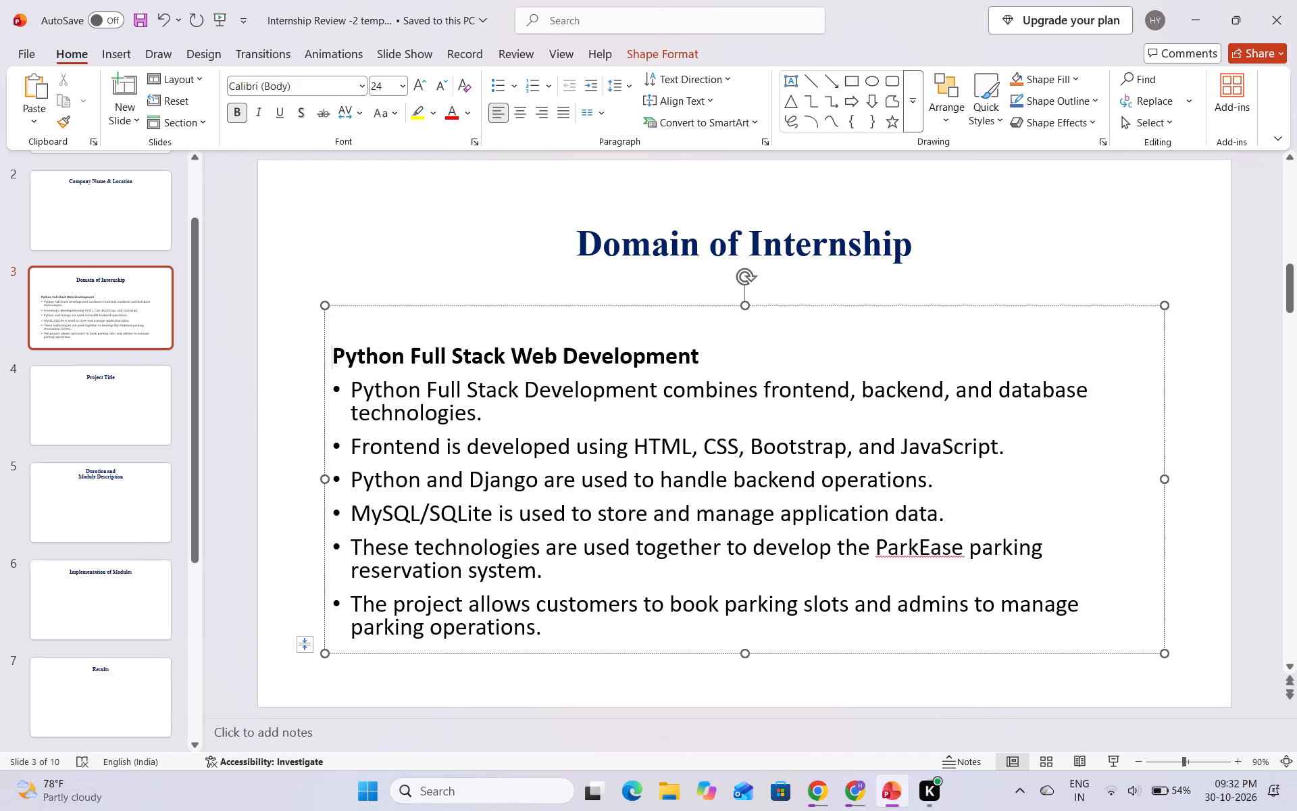
{"action": "left_click", "coordinate": [710, 349]}
{"action": "key", "text": "Return"}
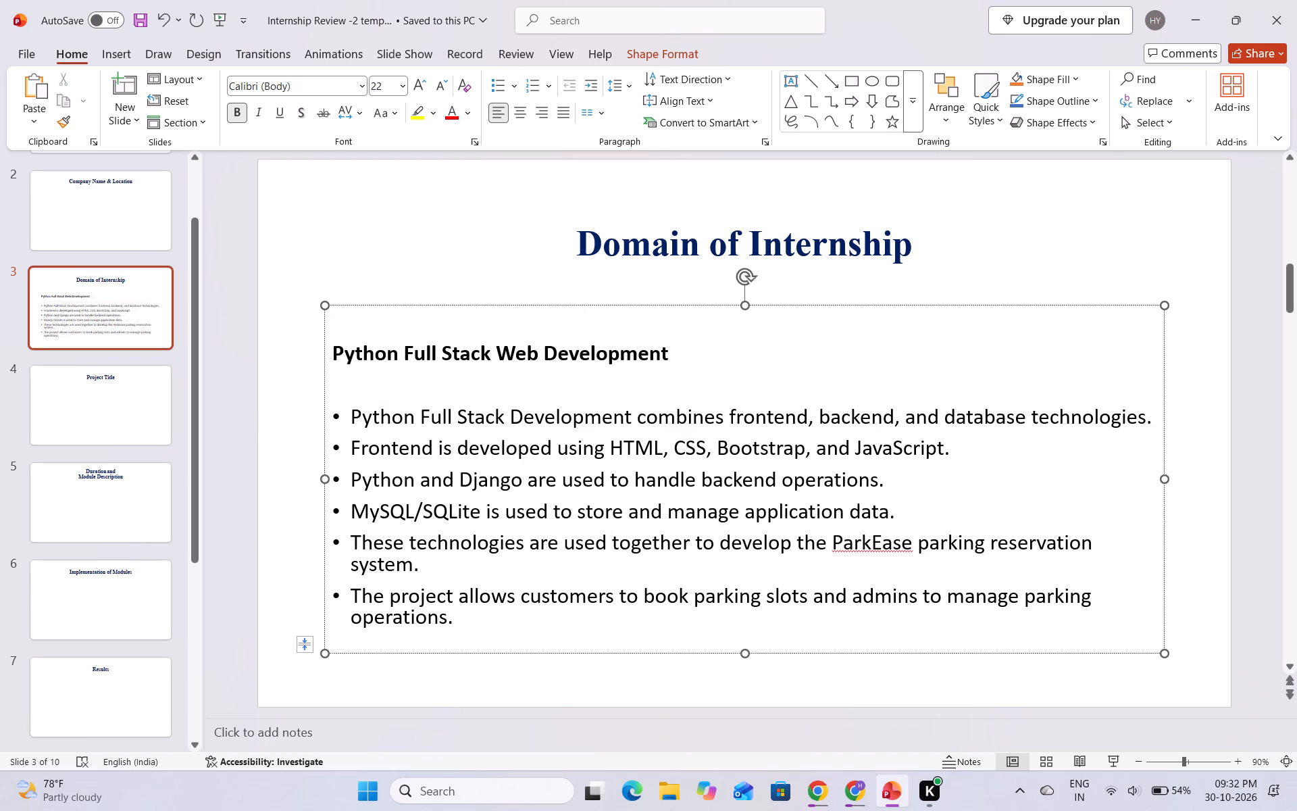
{"action": "key", "text": "BackSpace"}
Set the font size of the "Python Full Stack Web Development" subheading to 28.
{"action": "left_click_drag", "start_coordinate": [708, 356], "coordinate": [347, 367]}
{"action": "scroll", "coordinate": [418, 131], "scroll_direction": "up", "scroll_amount": 1}
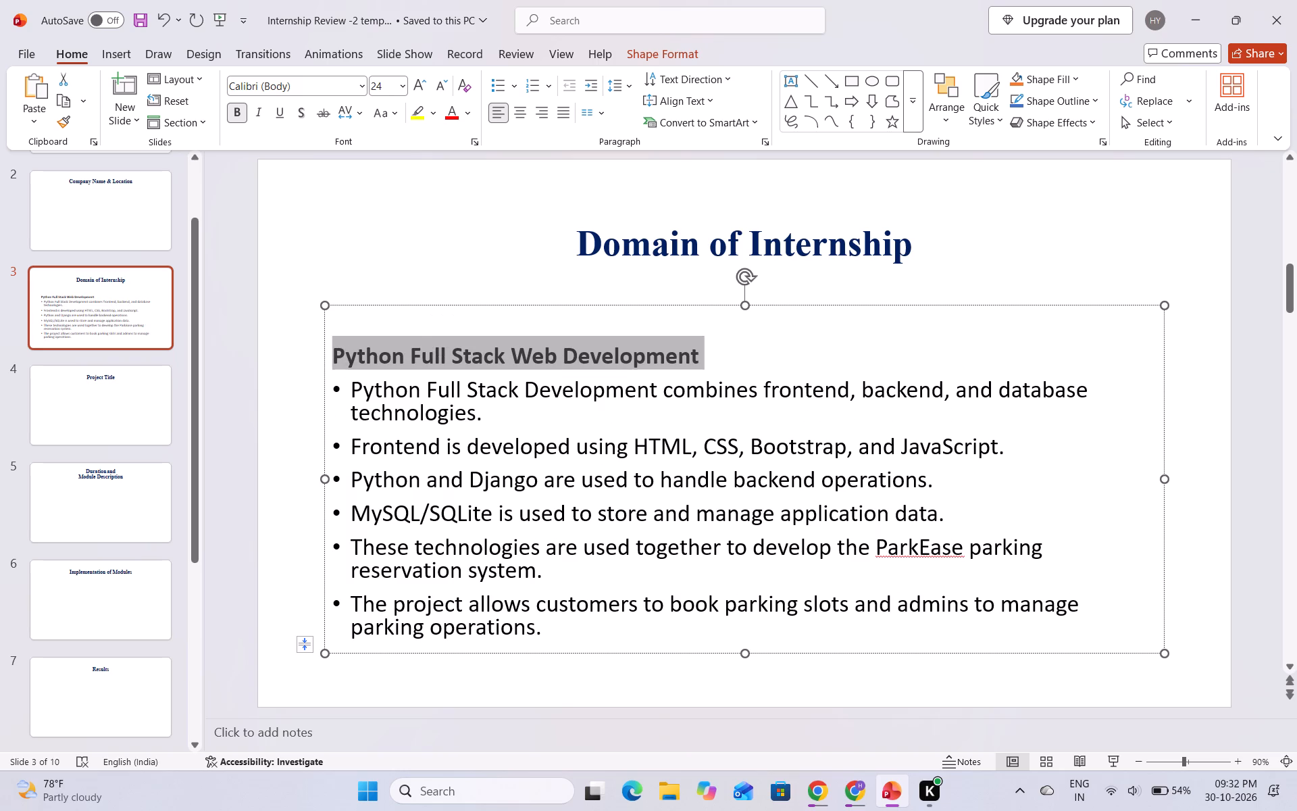
{"action": "left_click", "coordinate": [403, 82]}
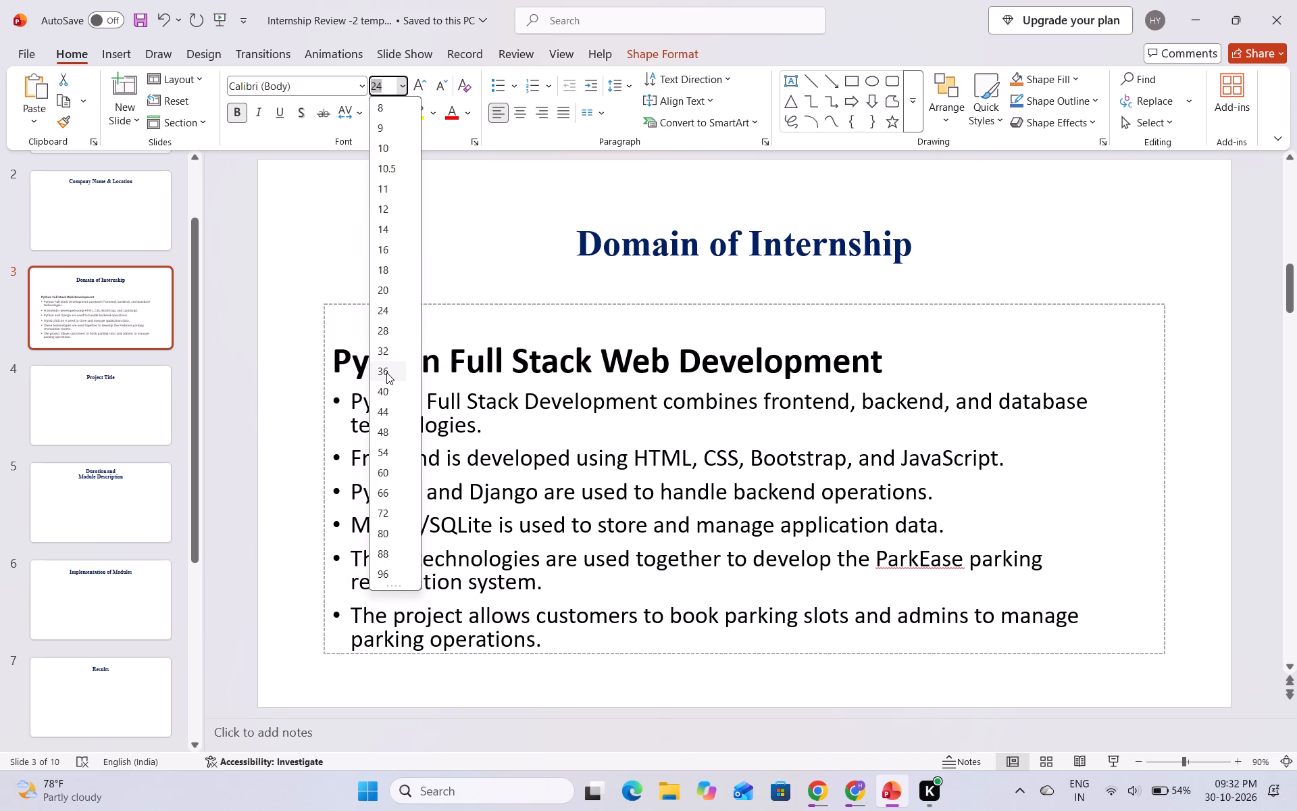
{"action": "left_click", "coordinate": [388, 330]}
{"action": "left_click", "coordinate": [620, 483]}
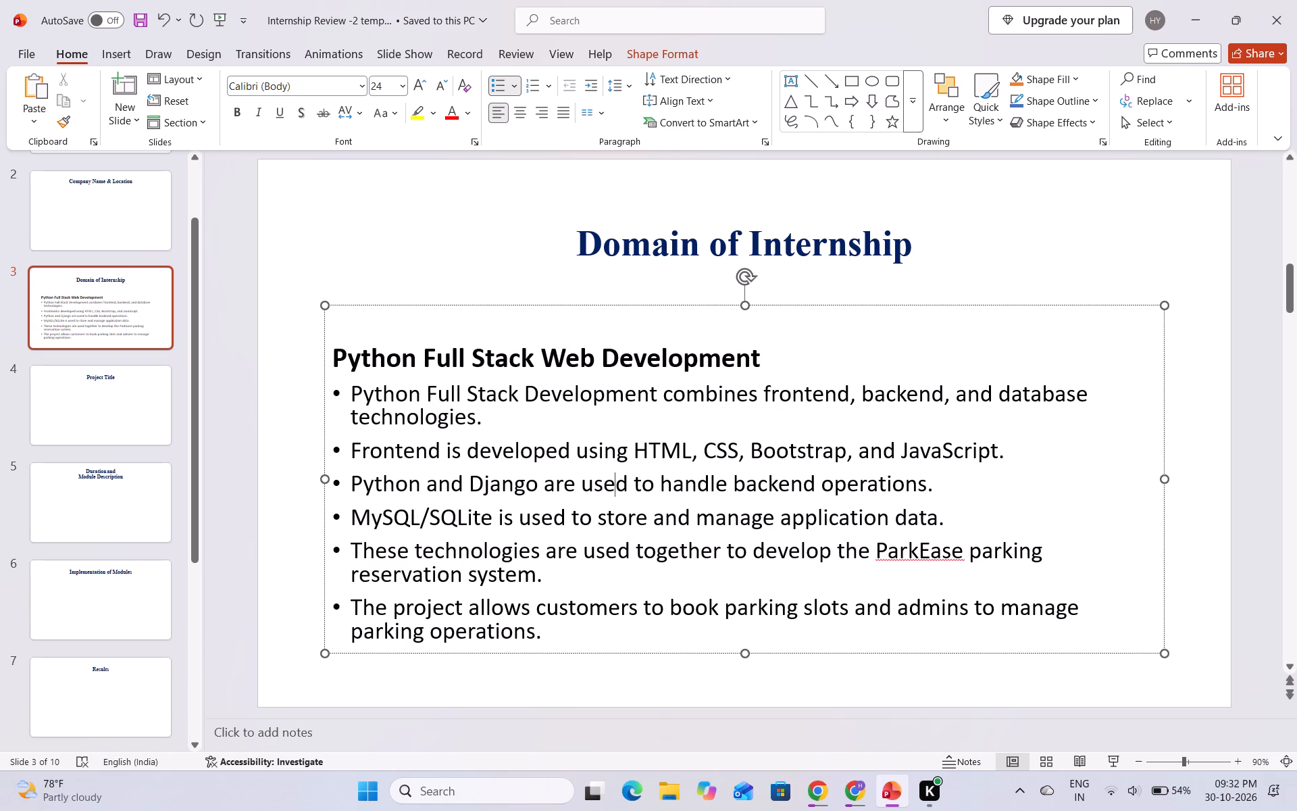
{"action": "left_click", "coordinate": [334, 353]}
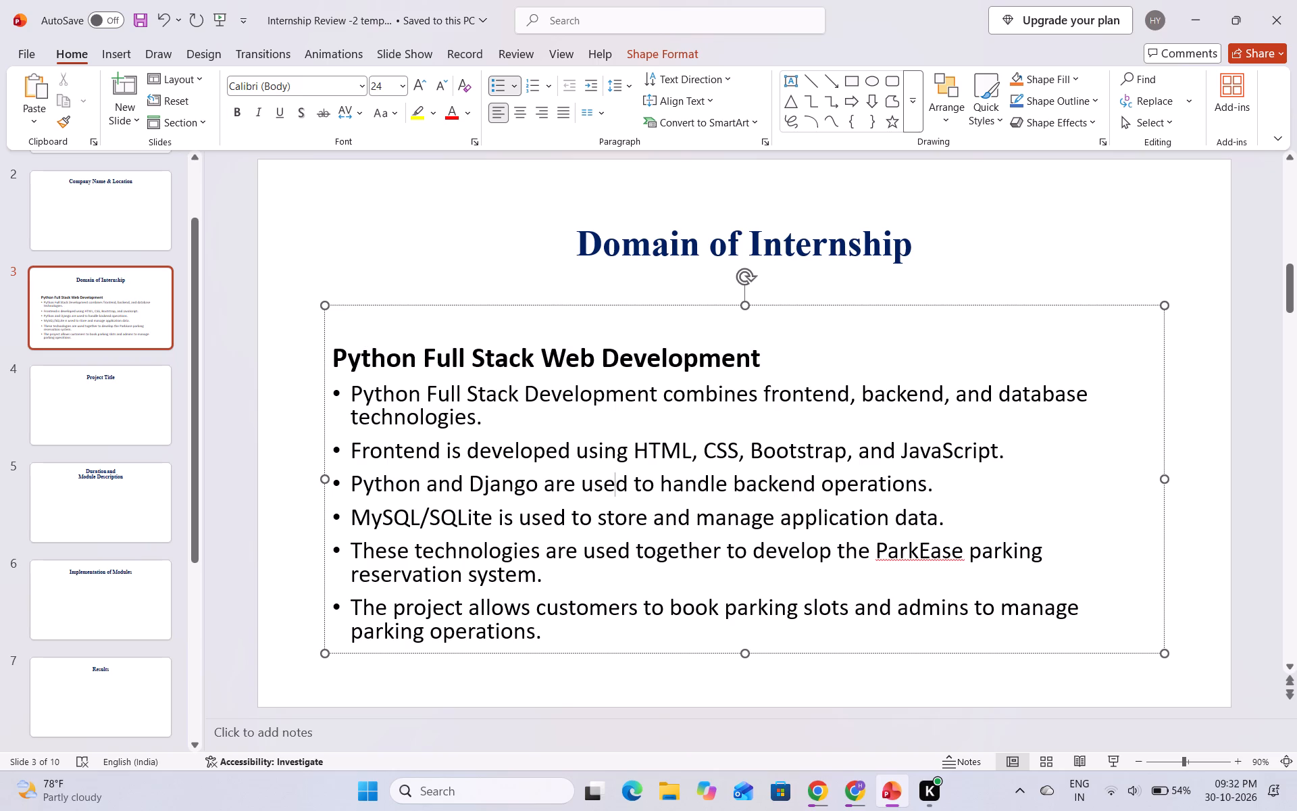
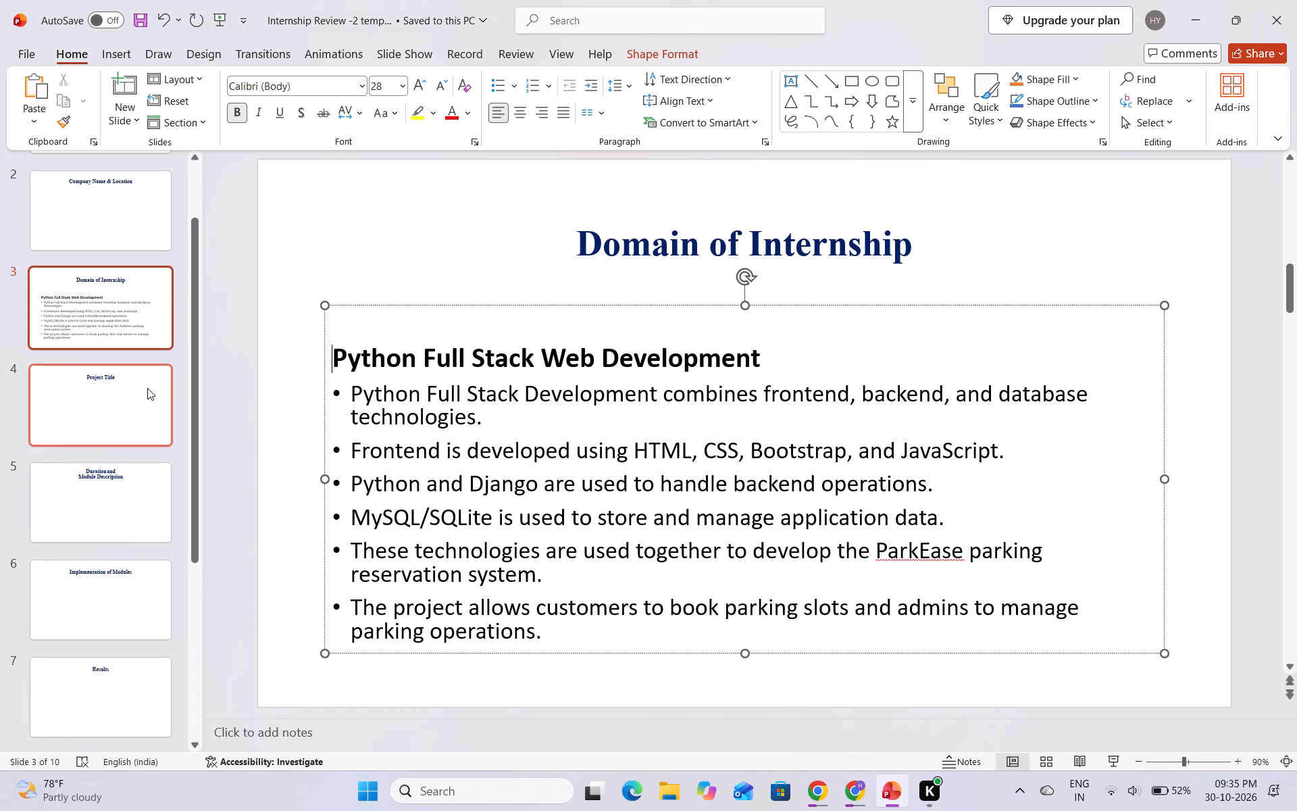
{"action": "left_click", "coordinate": [117, 391]}
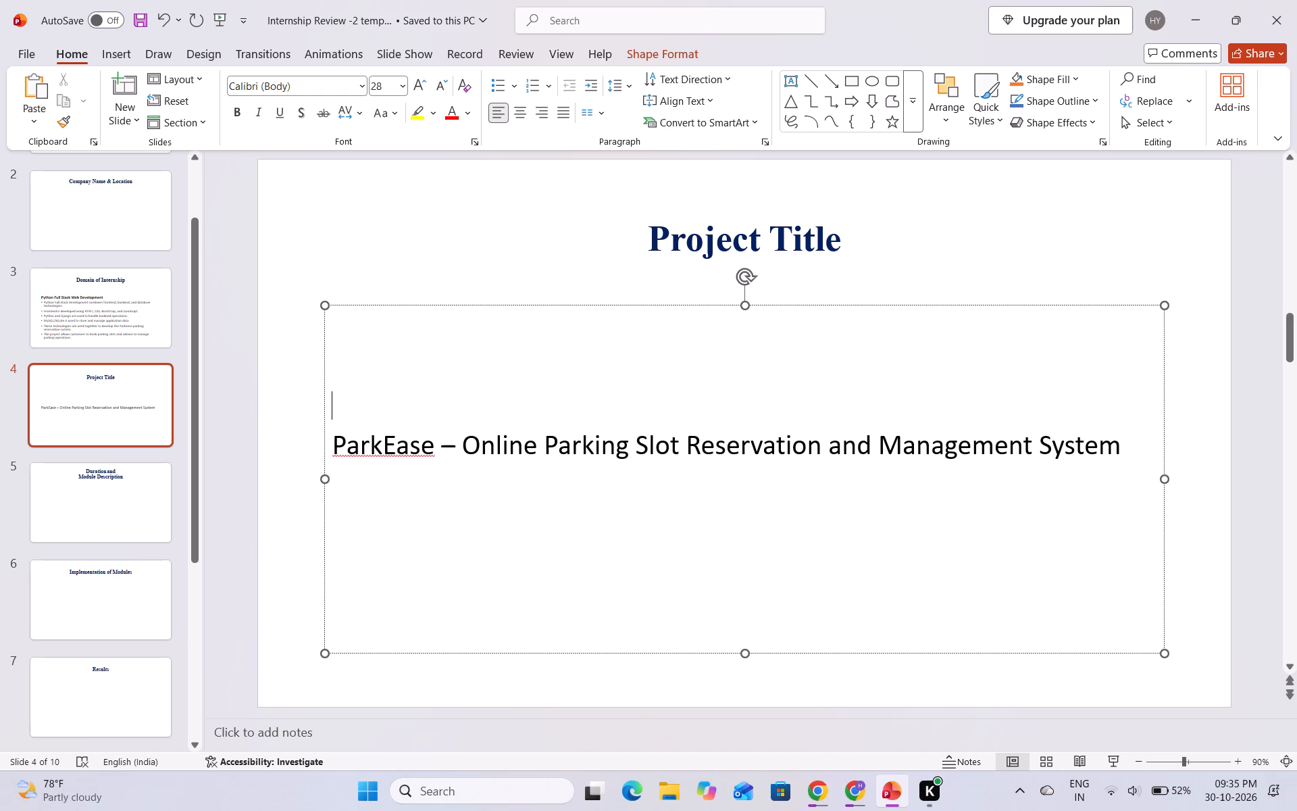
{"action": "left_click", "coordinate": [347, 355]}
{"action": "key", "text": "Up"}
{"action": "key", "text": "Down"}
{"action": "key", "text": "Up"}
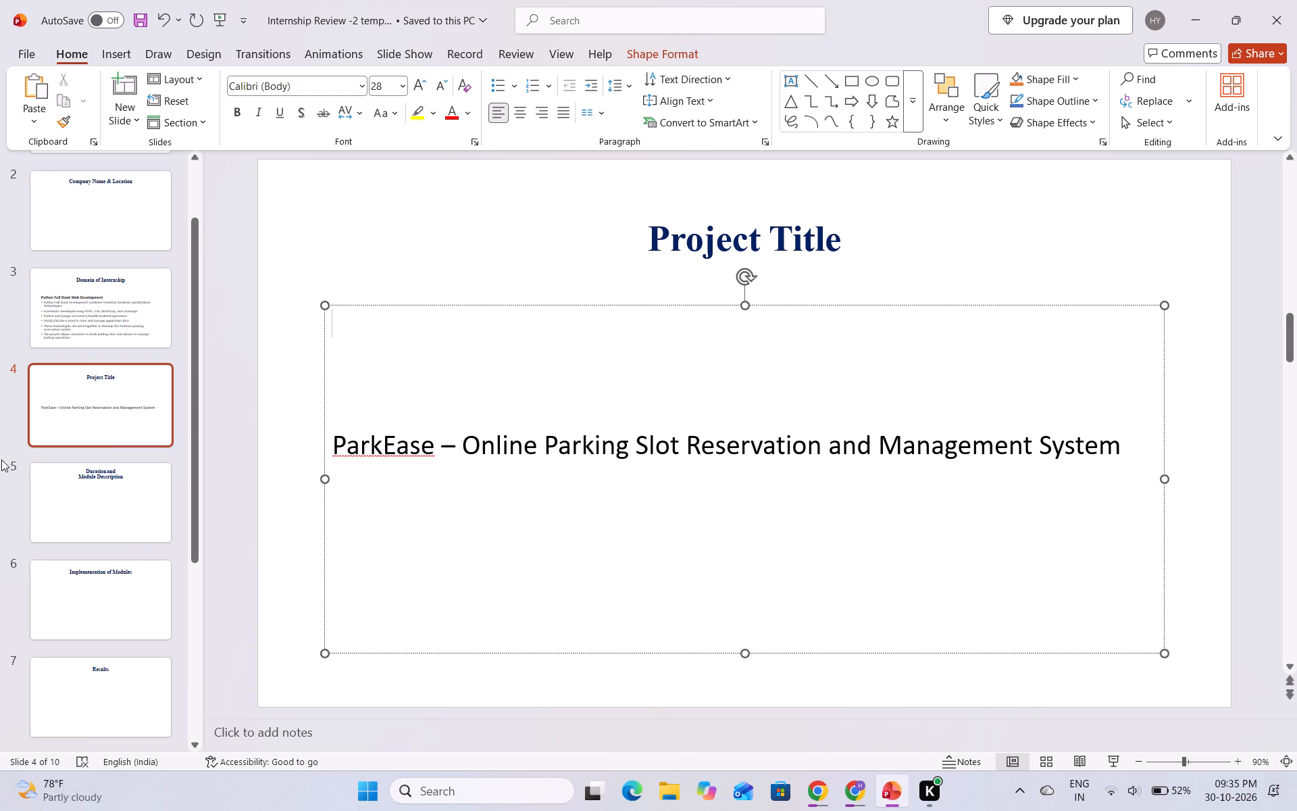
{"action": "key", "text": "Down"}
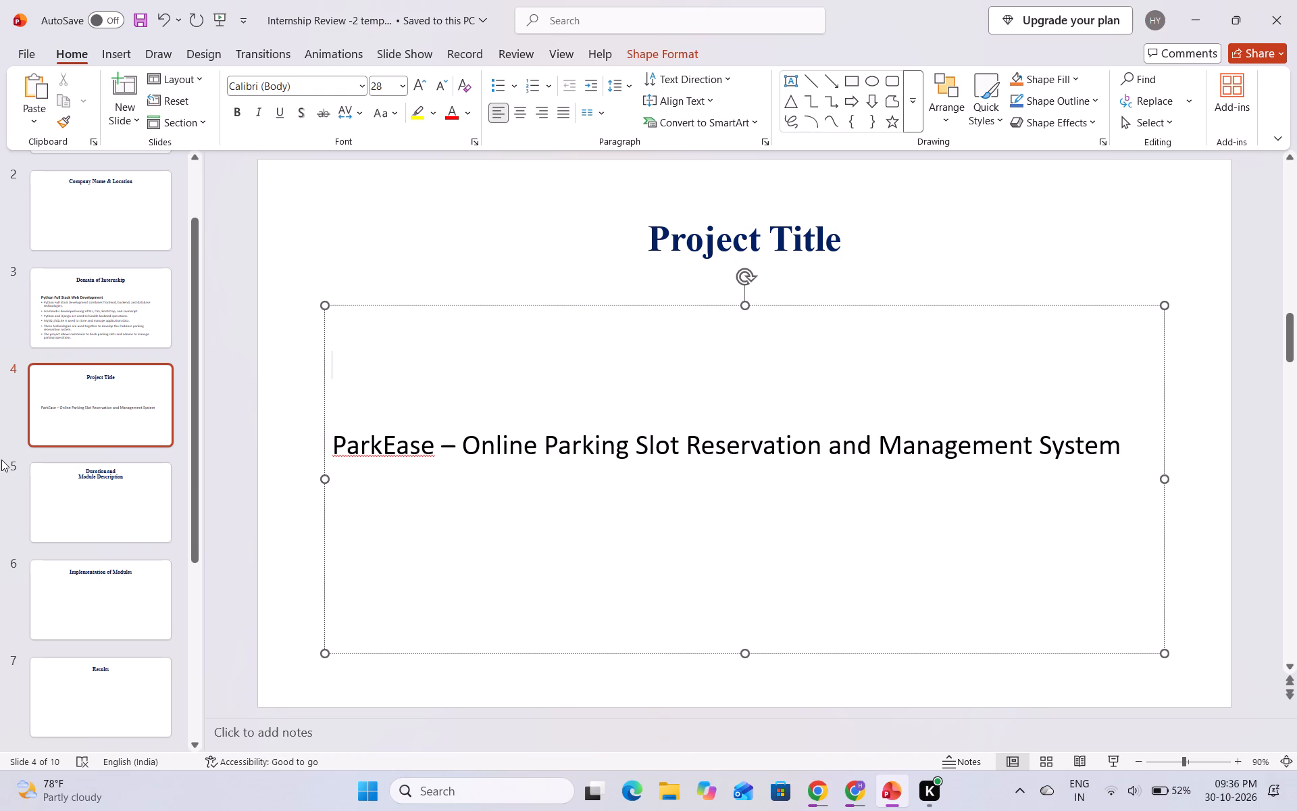
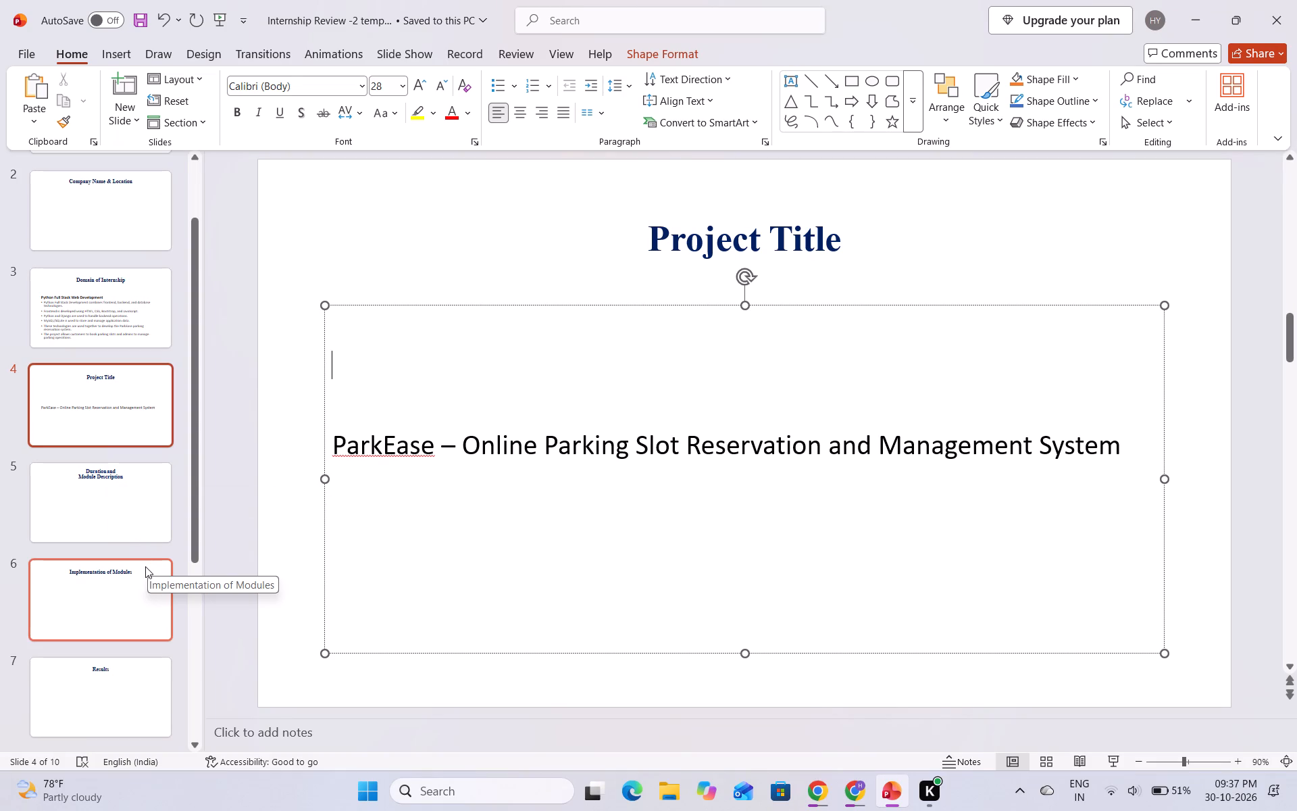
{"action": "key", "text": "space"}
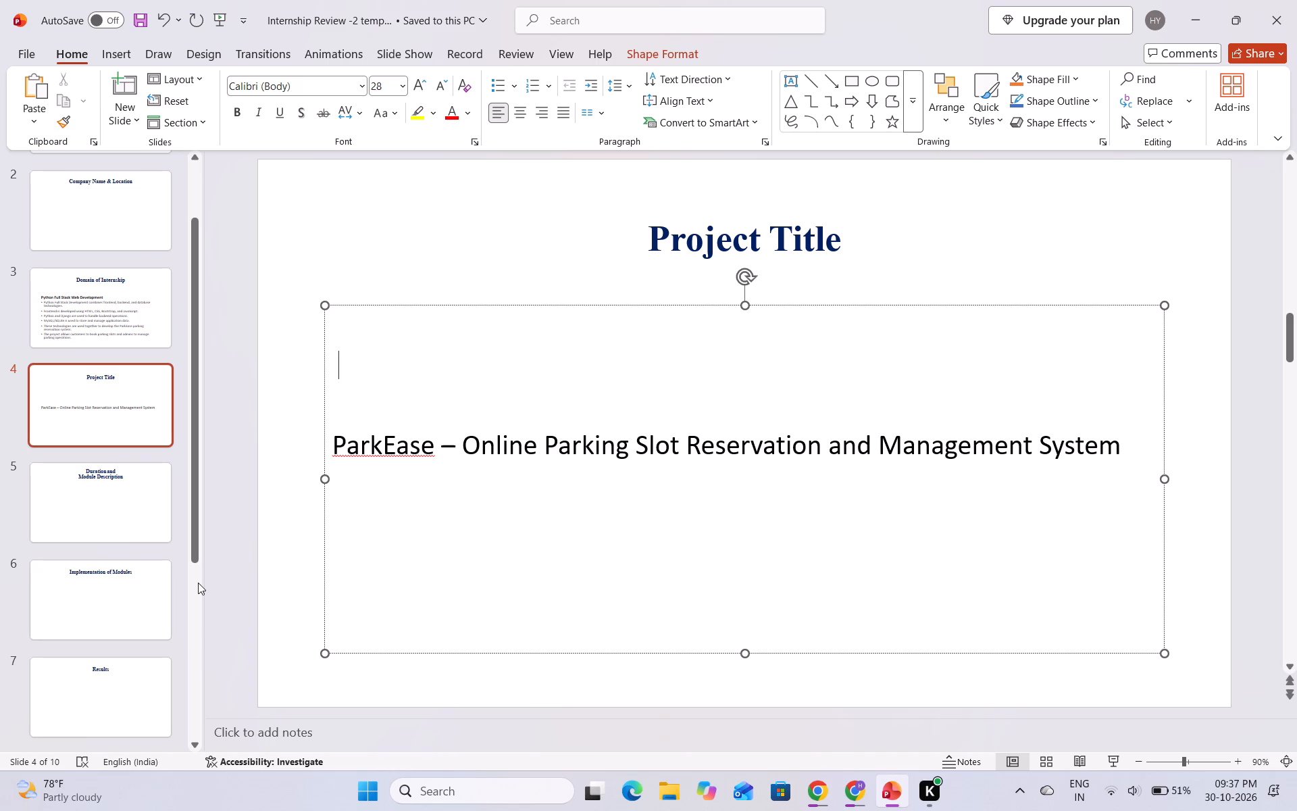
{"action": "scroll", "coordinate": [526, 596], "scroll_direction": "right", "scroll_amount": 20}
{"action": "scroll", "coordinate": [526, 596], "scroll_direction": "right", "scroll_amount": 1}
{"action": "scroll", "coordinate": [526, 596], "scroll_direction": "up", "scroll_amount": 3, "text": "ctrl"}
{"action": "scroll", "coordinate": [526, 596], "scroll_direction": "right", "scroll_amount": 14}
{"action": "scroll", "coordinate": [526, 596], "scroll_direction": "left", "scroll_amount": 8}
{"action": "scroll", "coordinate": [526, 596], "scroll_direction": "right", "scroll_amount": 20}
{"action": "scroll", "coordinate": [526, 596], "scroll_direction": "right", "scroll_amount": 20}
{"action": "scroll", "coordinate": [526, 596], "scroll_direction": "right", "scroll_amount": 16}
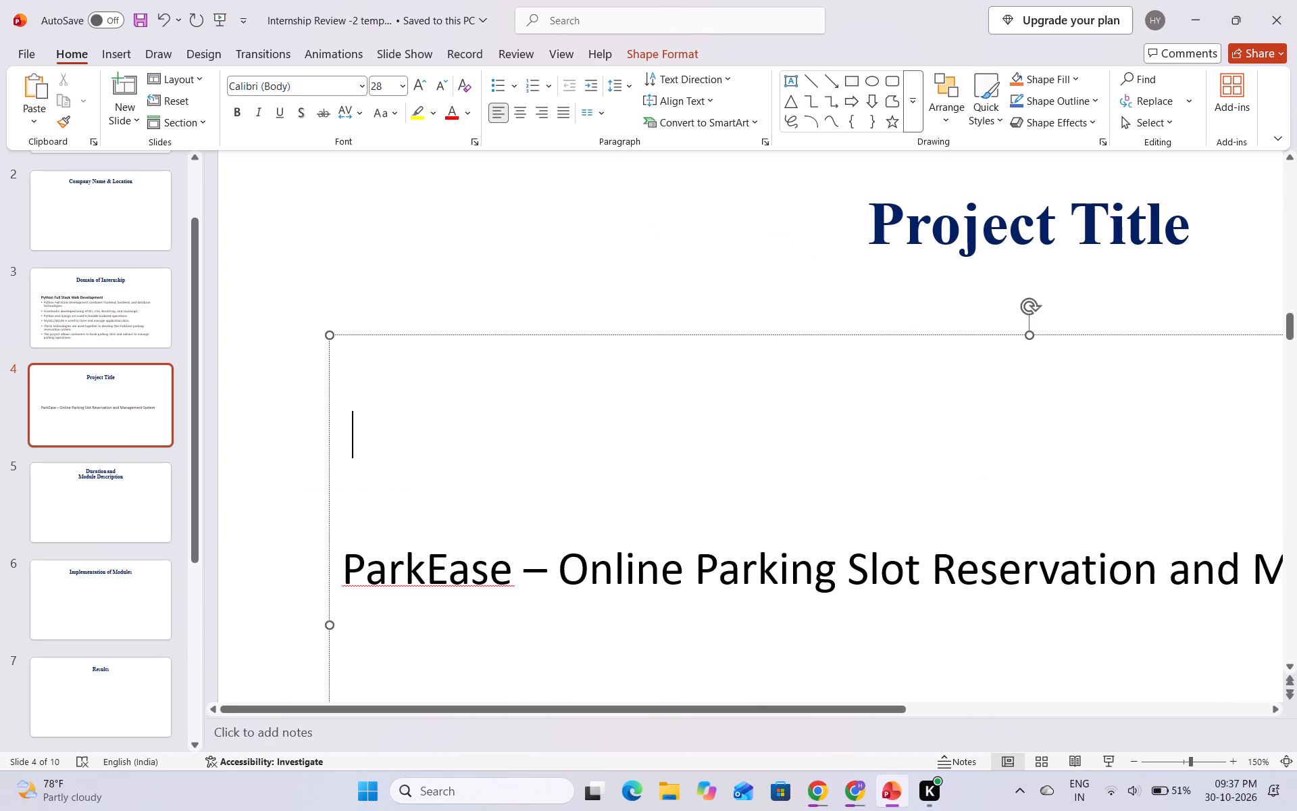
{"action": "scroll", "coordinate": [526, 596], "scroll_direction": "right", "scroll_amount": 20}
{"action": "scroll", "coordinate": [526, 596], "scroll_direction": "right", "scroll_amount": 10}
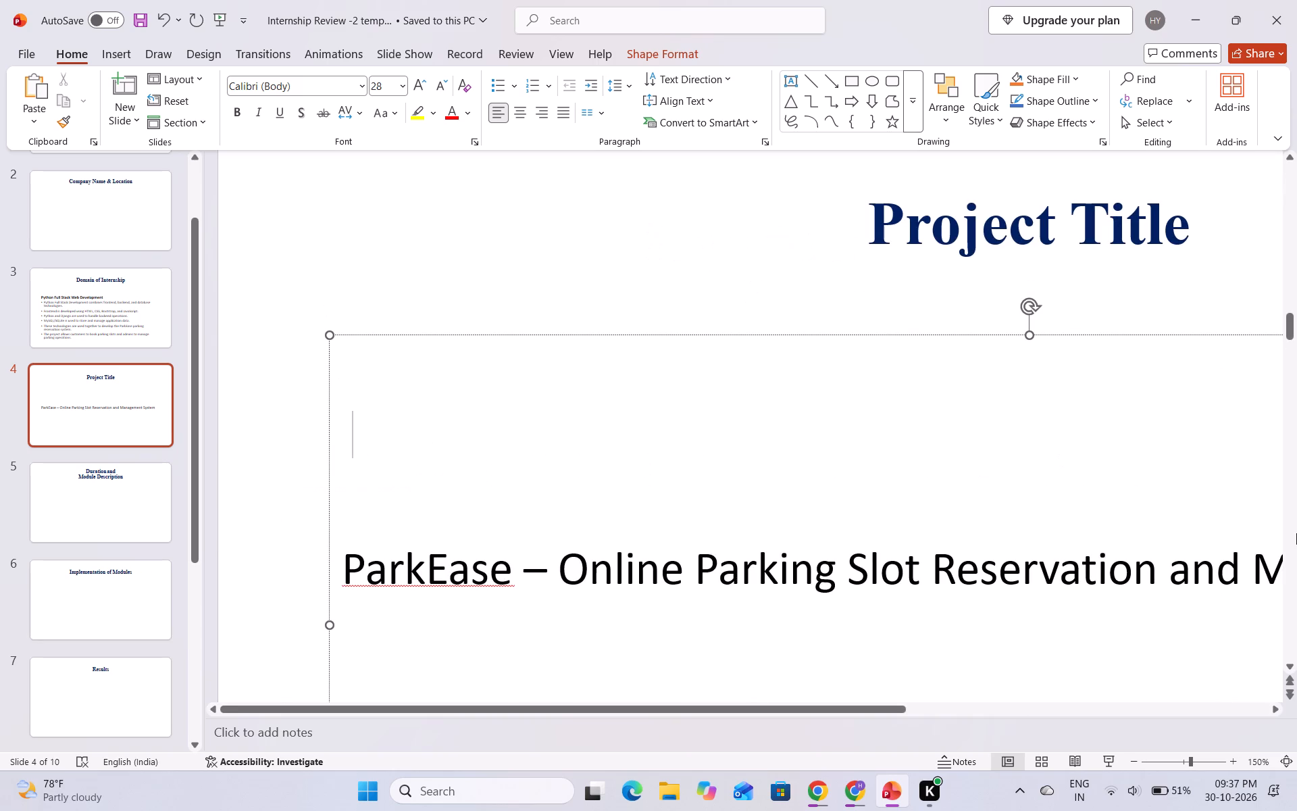
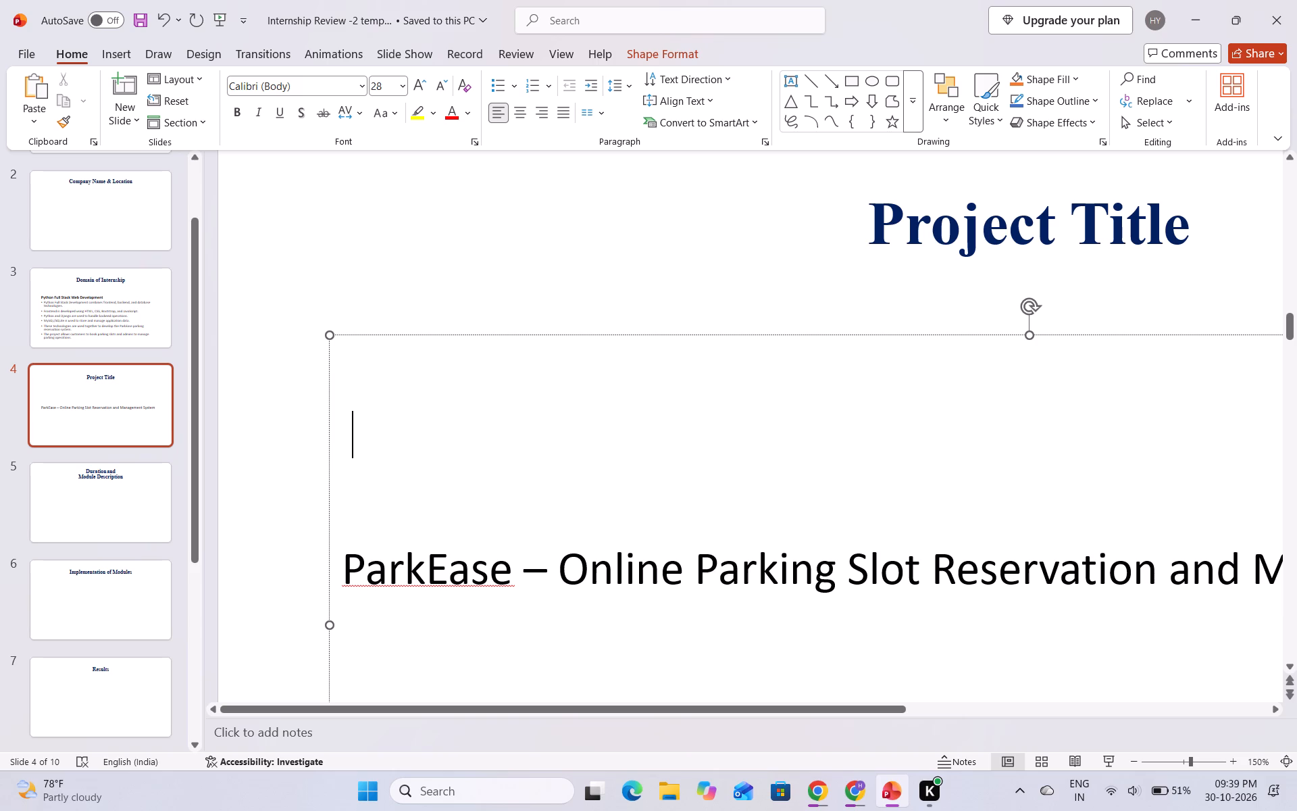
Add a bold "Title :" label on the empty line above the ParkEase project name on the Project Title slide.
{"action": "scroll", "coordinate": [705, 478], "scroll_direction": "down", "scroll_amount": 2, "text": "ctrl"}
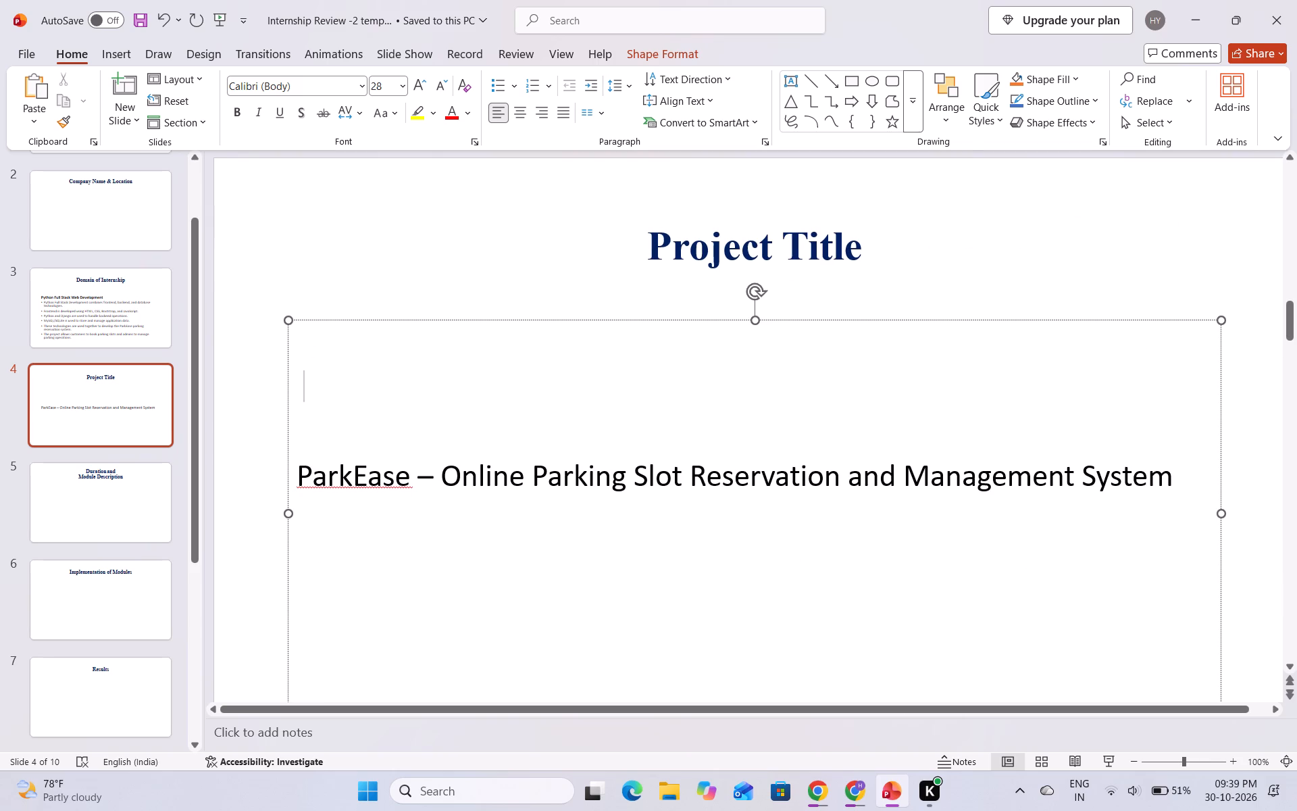
{"action": "type", "text": "TE"}
{"action": "key", "text": "BackSpace"}
{"action": "type", "text": "LE"}
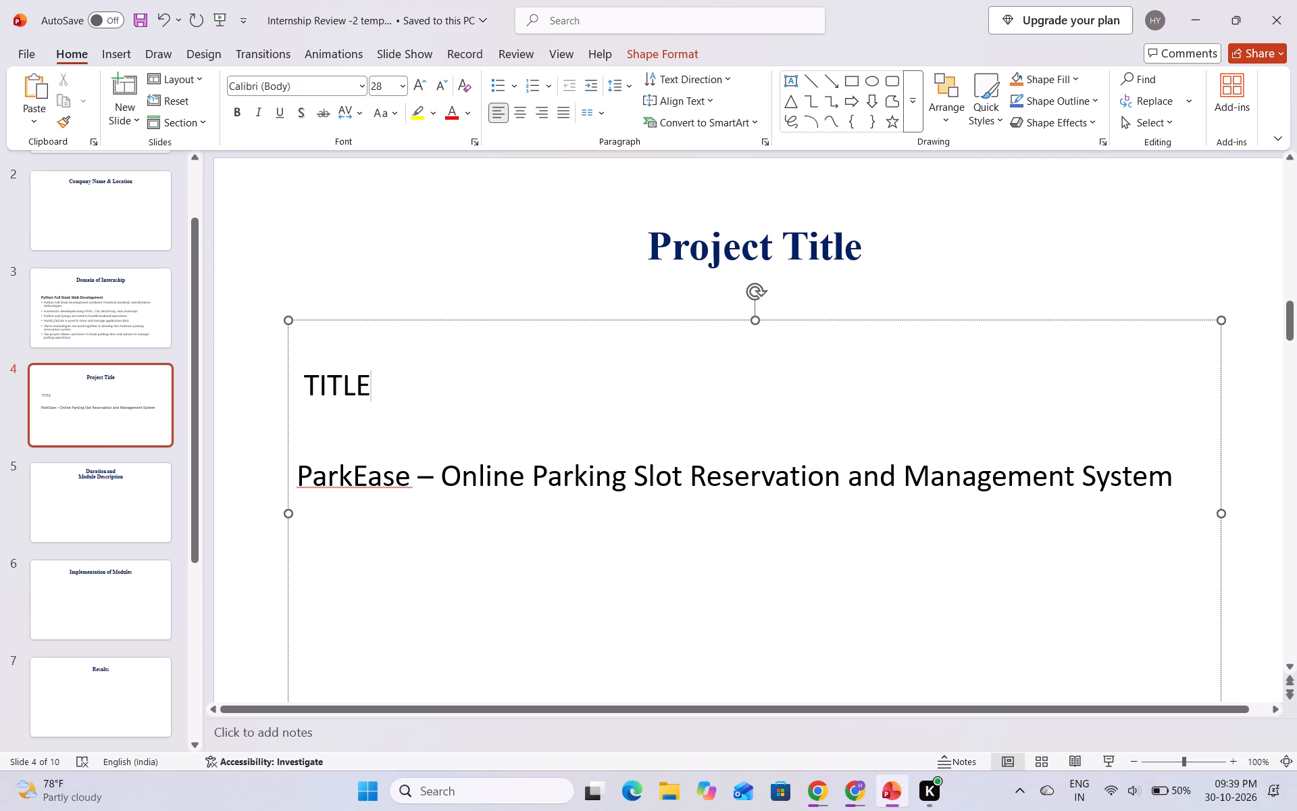
{"action": "key", "text": "BackSpace"}
{"action": "key", "text": "BackSpace"}
{"action": "key", "text": "BackSpace"}
{"action": "key", "text": "BackSpace"}
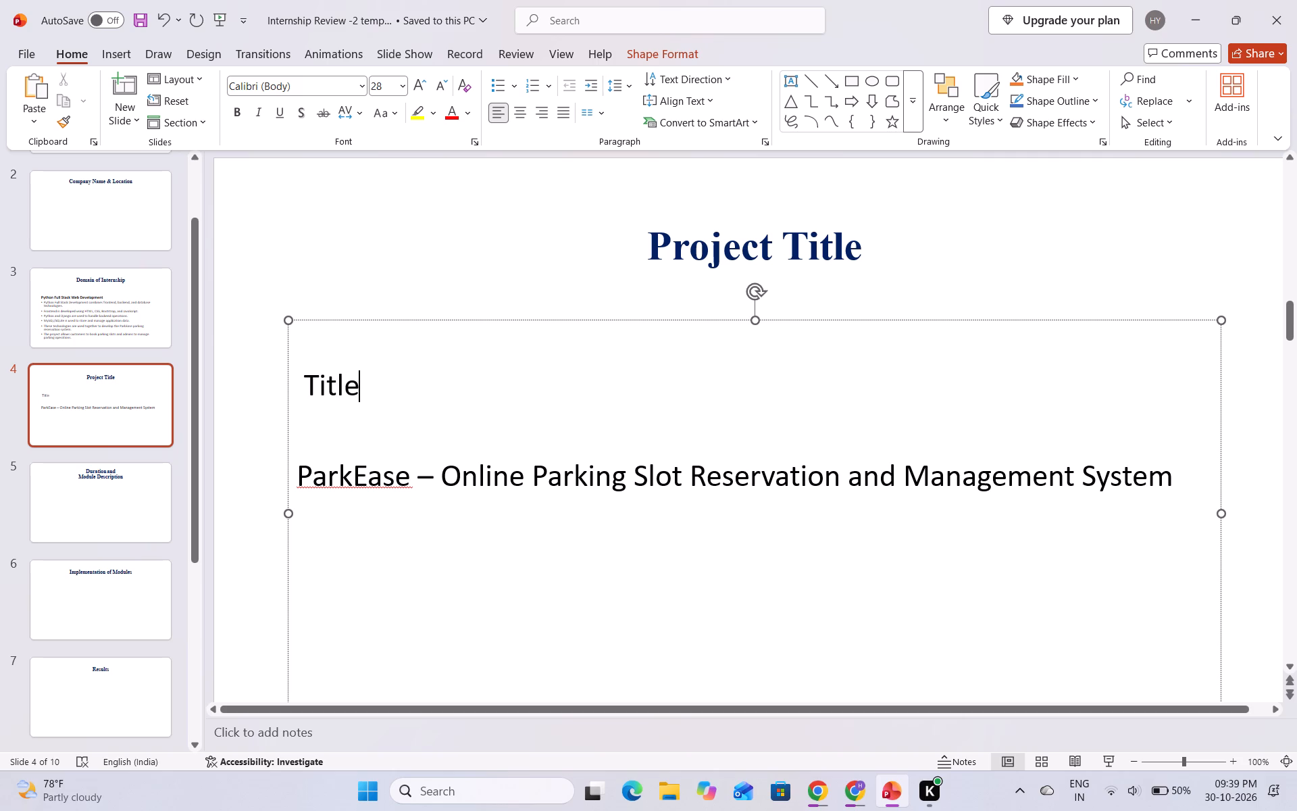
{"action": "key", "text": "space"}
{"action": "type", "text": ":"}
{"action": "key", "text": "space"}
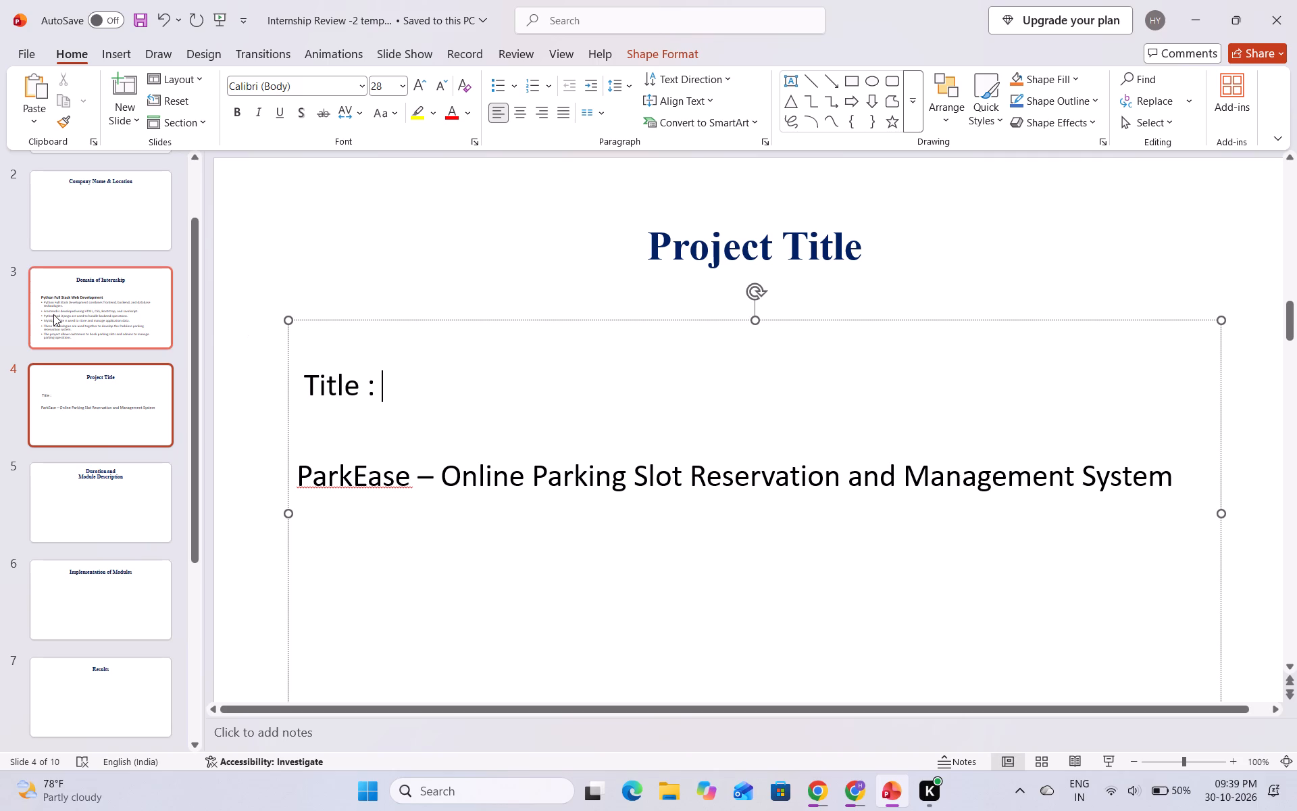
{"action": "left_click_drag", "start_coordinate": [376, 382], "coordinate": [301, 382]}
{"action": "left_click", "coordinate": [315, 361]}
{"action": "left_click", "coordinate": [363, 445]}
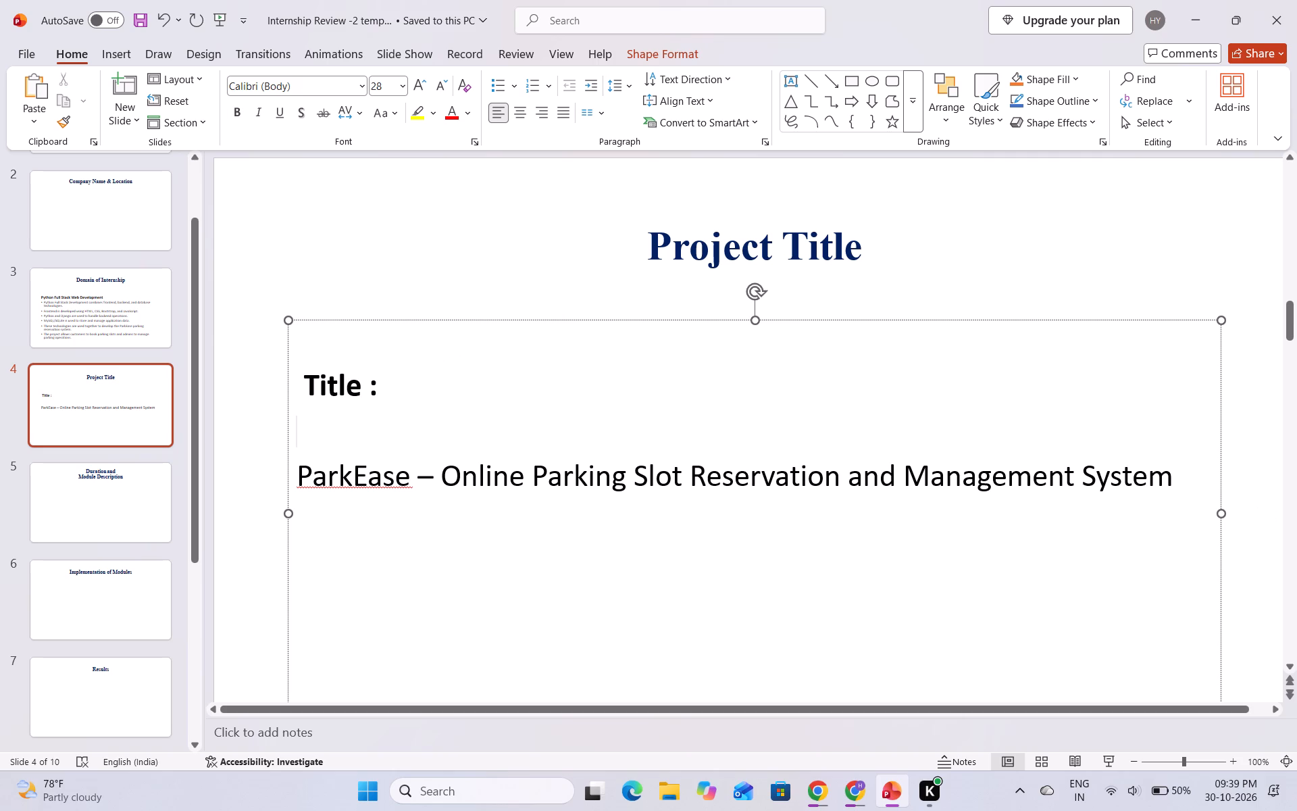
Insert the word "Project" before "Title :" and make the whole label bold.
{"action": "left_click", "coordinate": [301, 379]}
{"action": "key", "text": "space"}
{"action": "key", "text": "Left"}
{"action": "type", "text": "roject"}
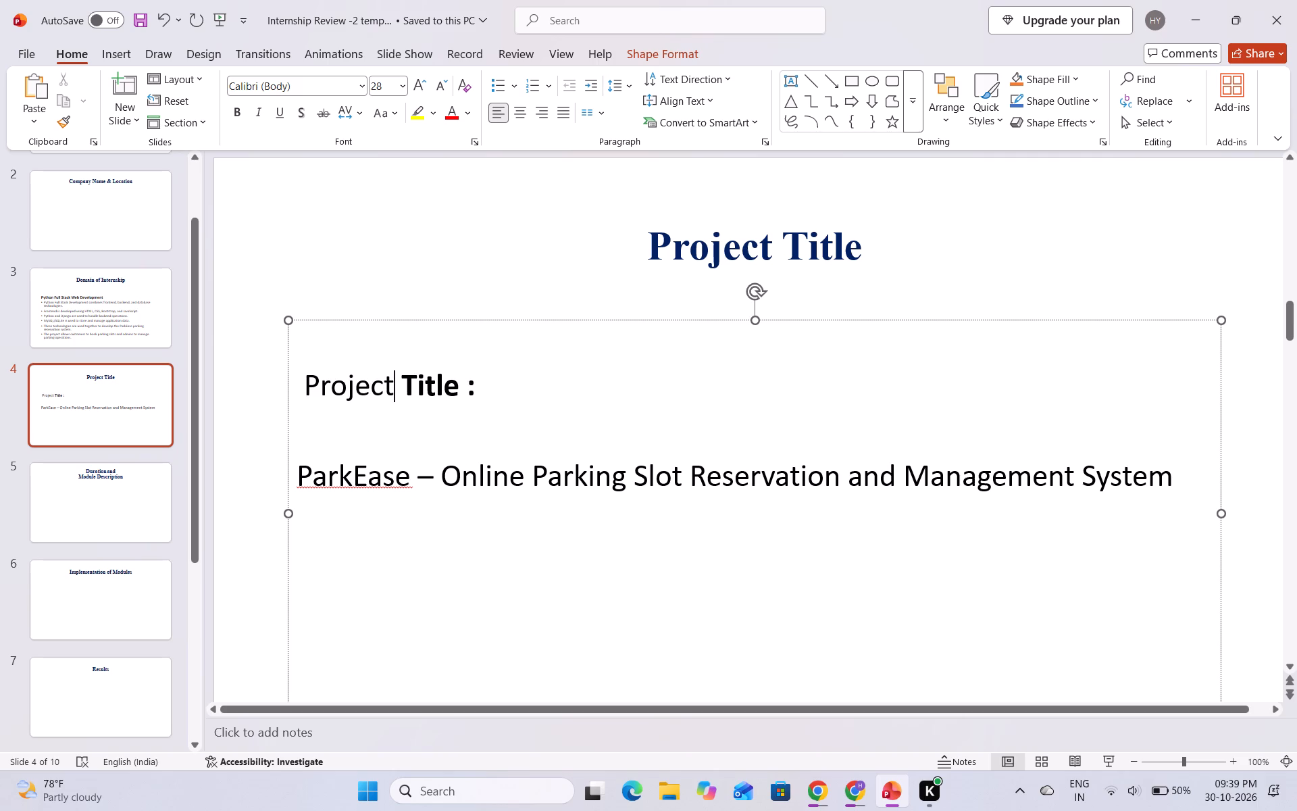
{"action": "left_click_drag", "start_coordinate": [409, 384], "coordinate": [275, 379]}
{"action": "left_click", "coordinate": [290, 341]}
{"action": "left_click", "coordinate": [290, 341]}
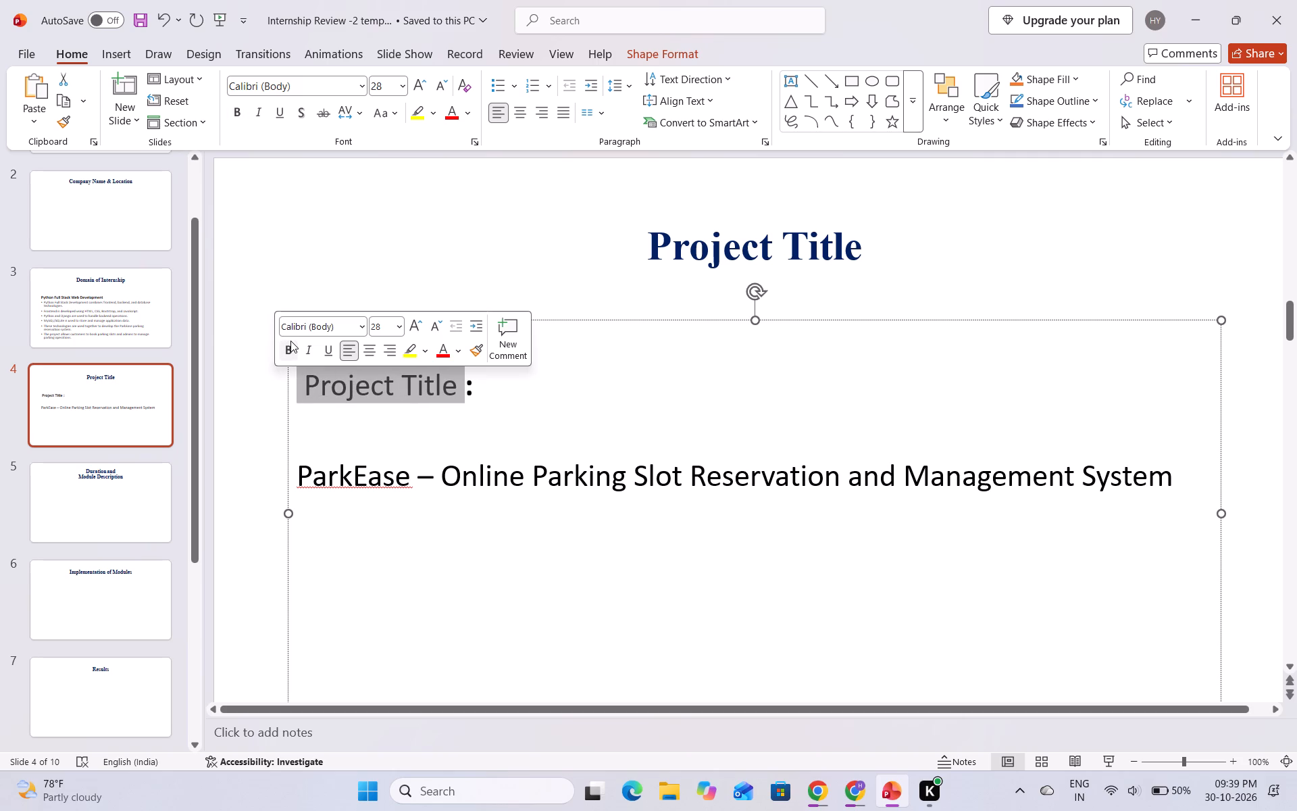
{"action": "left_click", "coordinate": [290, 341]}
{"action": "left_click", "coordinate": [1025, 610]}
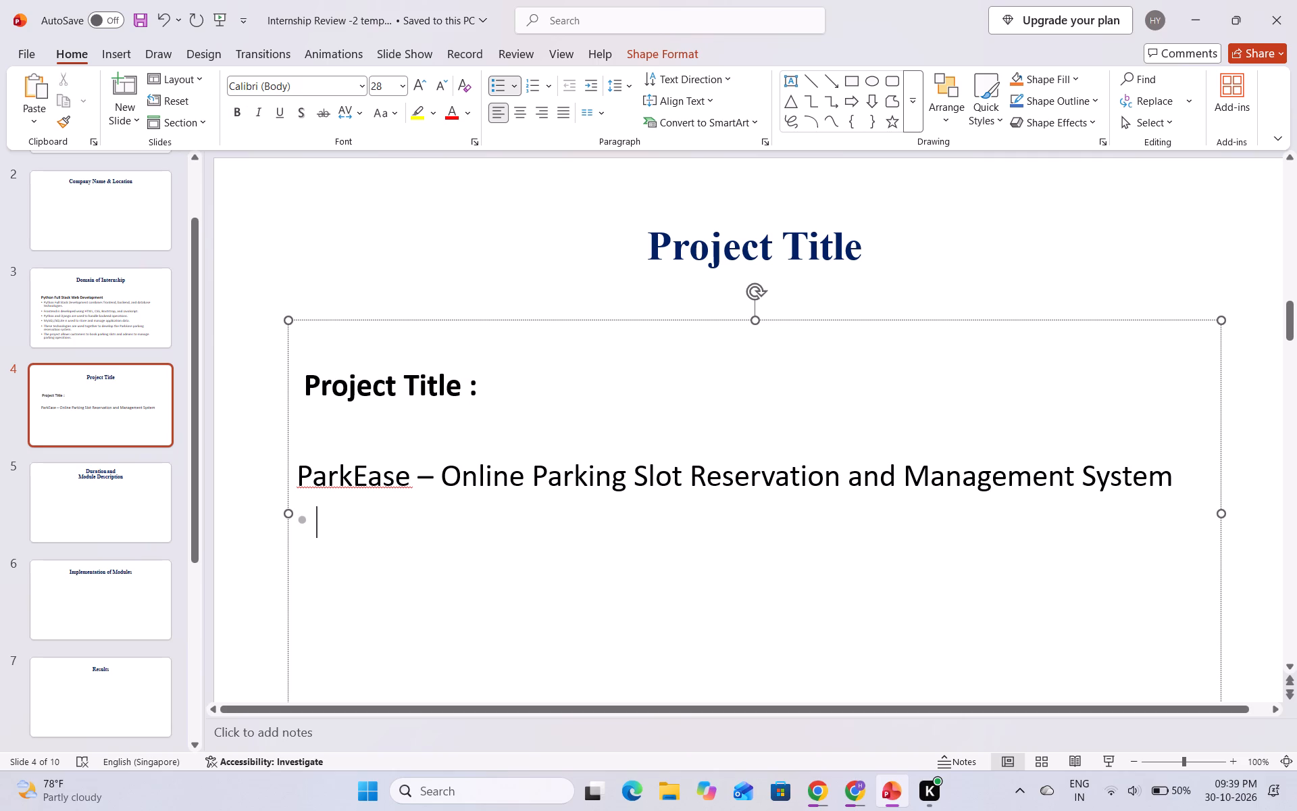
Make the word "ParkEase" bold in the project name line.
{"action": "left_click_drag", "start_coordinate": [408, 472], "coordinate": [288, 474]}
{"action": "left_click", "coordinate": [295, 446]}
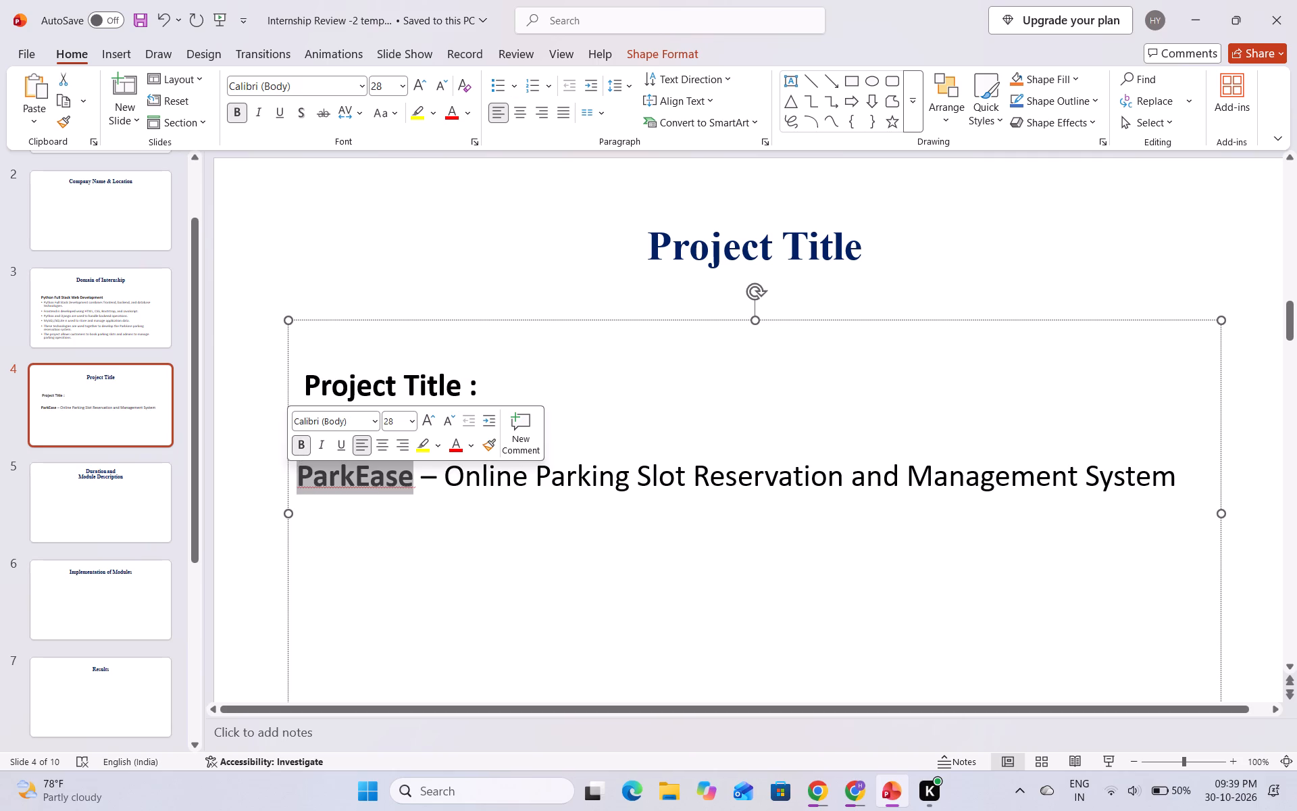
{"action": "left_click", "coordinate": [320, 541]}
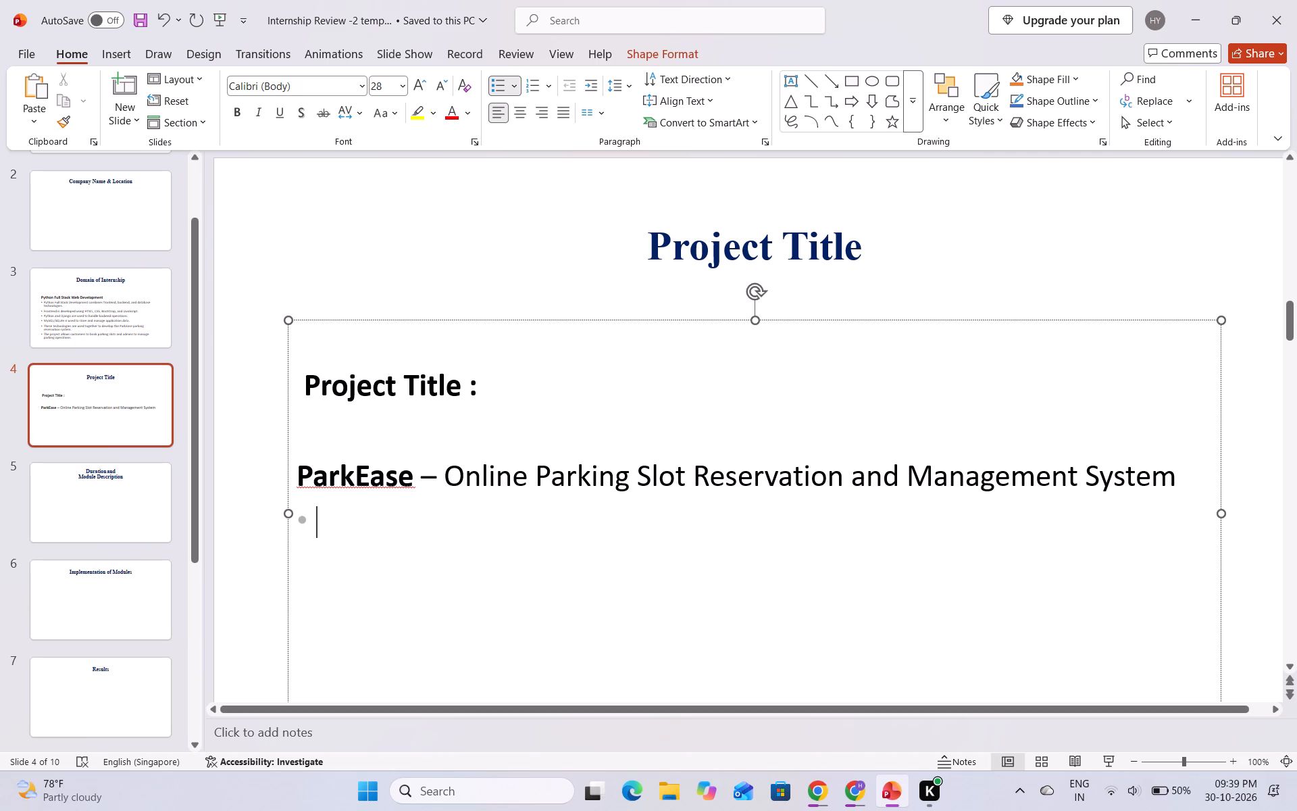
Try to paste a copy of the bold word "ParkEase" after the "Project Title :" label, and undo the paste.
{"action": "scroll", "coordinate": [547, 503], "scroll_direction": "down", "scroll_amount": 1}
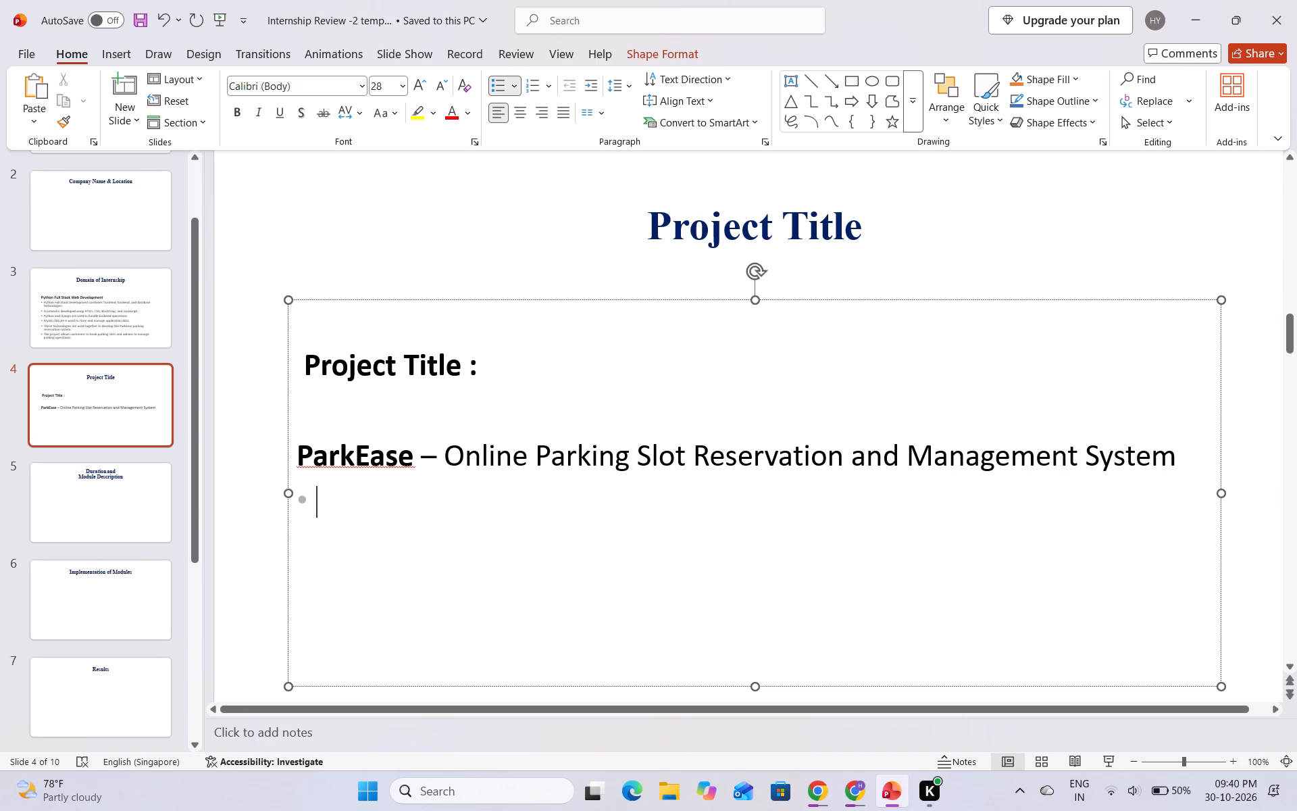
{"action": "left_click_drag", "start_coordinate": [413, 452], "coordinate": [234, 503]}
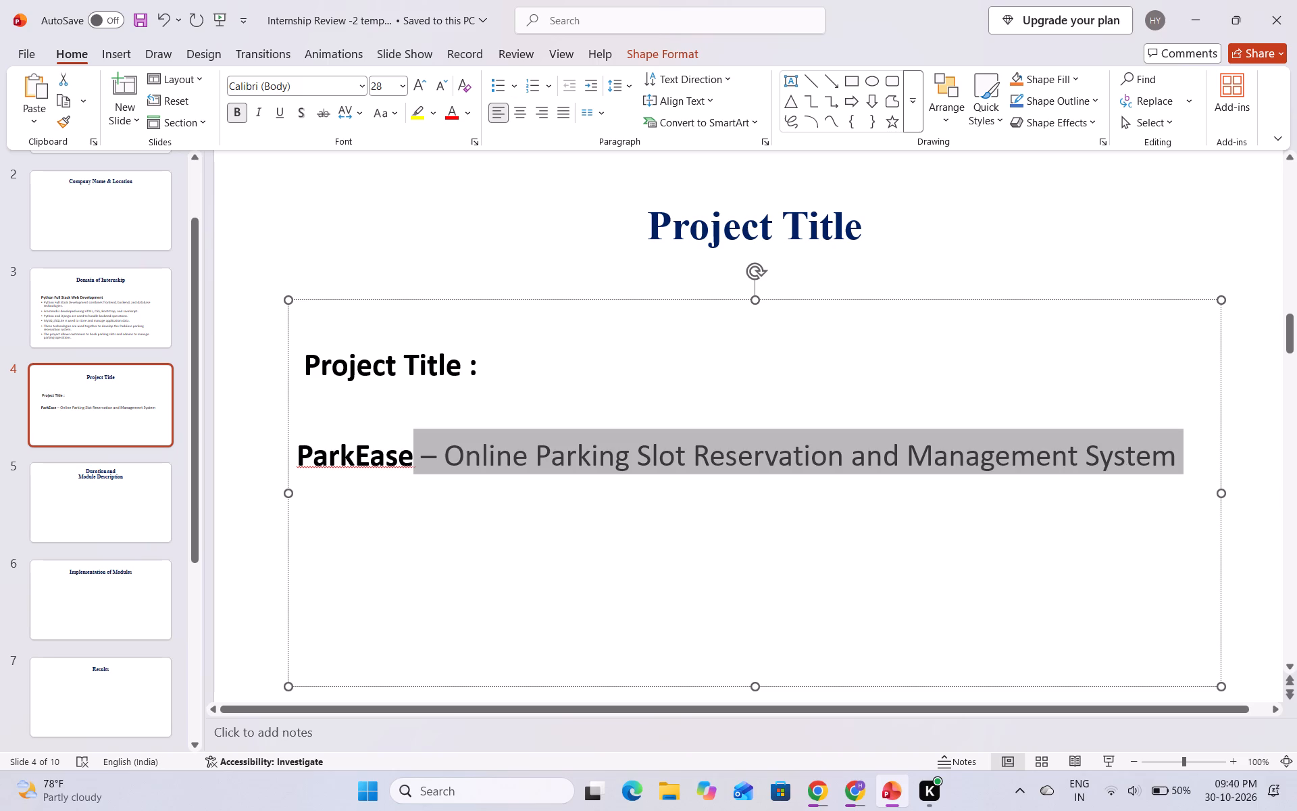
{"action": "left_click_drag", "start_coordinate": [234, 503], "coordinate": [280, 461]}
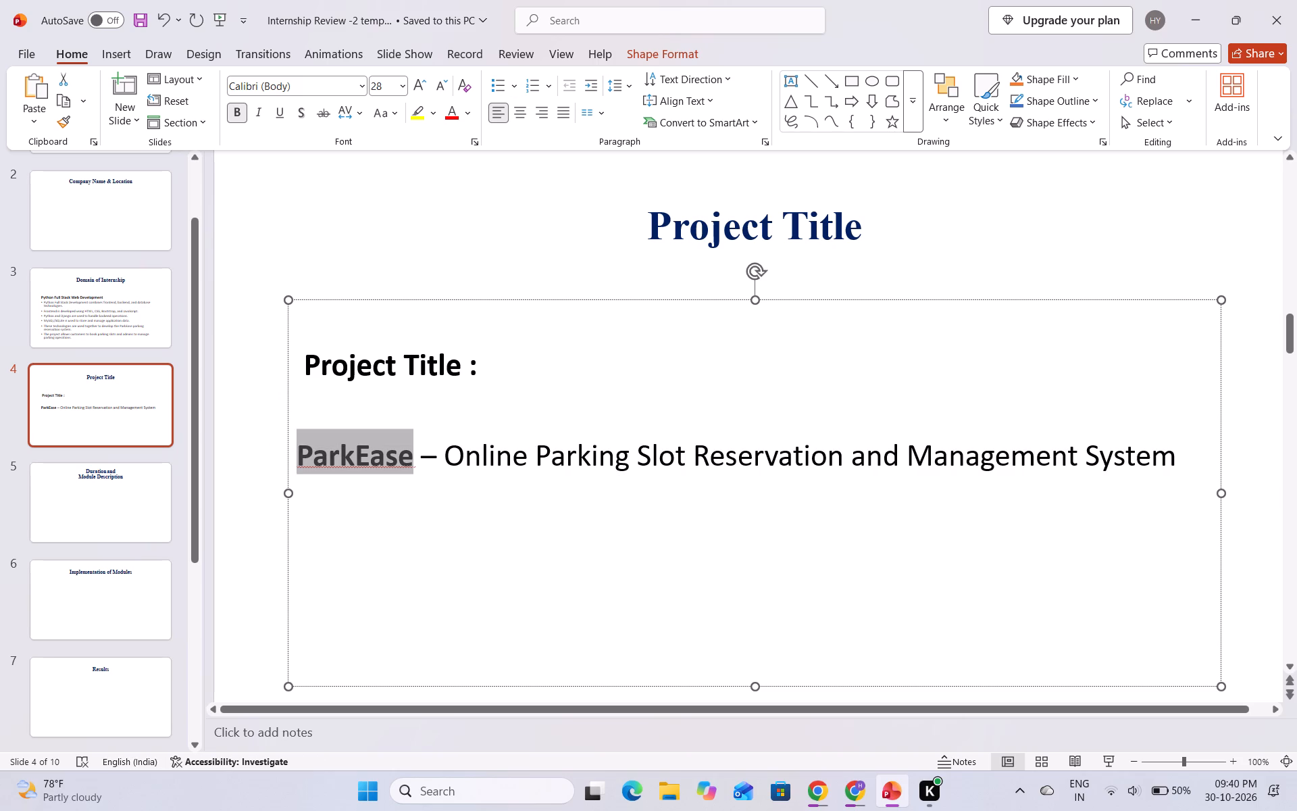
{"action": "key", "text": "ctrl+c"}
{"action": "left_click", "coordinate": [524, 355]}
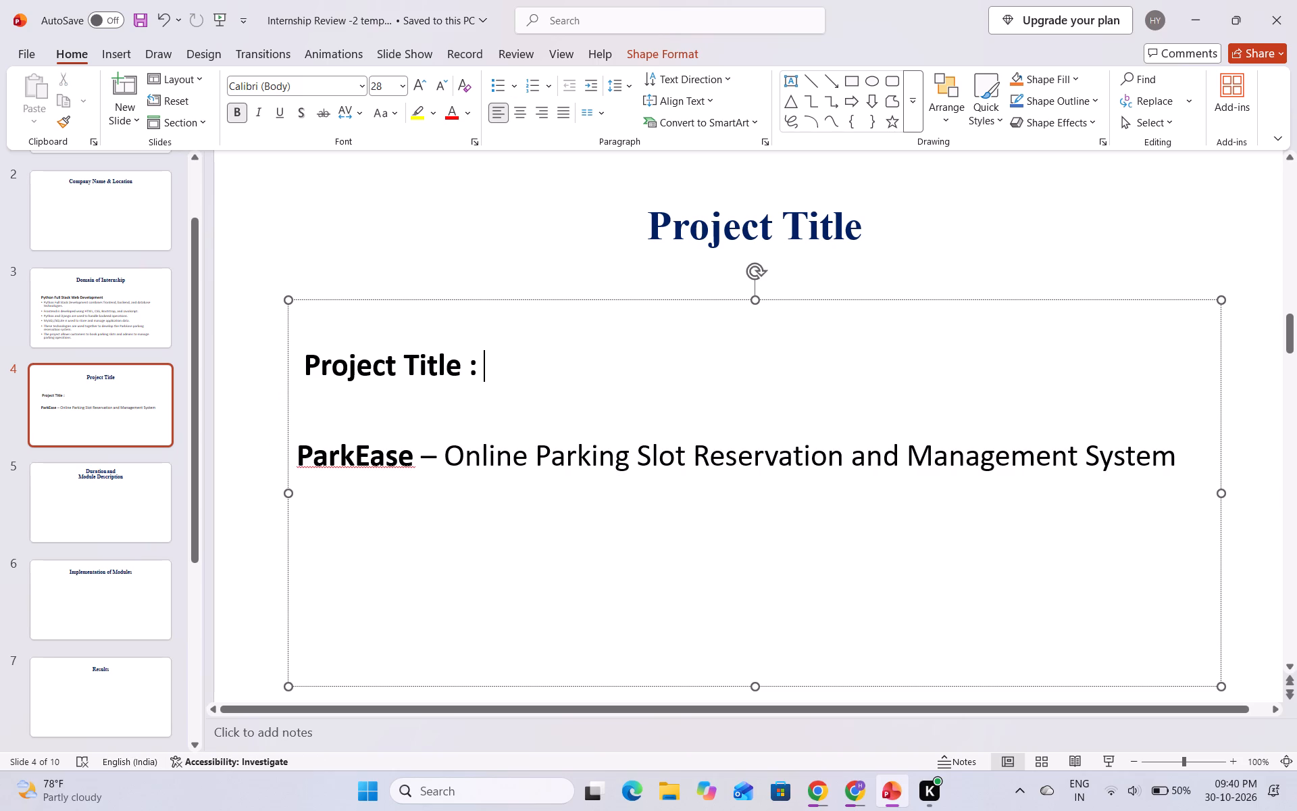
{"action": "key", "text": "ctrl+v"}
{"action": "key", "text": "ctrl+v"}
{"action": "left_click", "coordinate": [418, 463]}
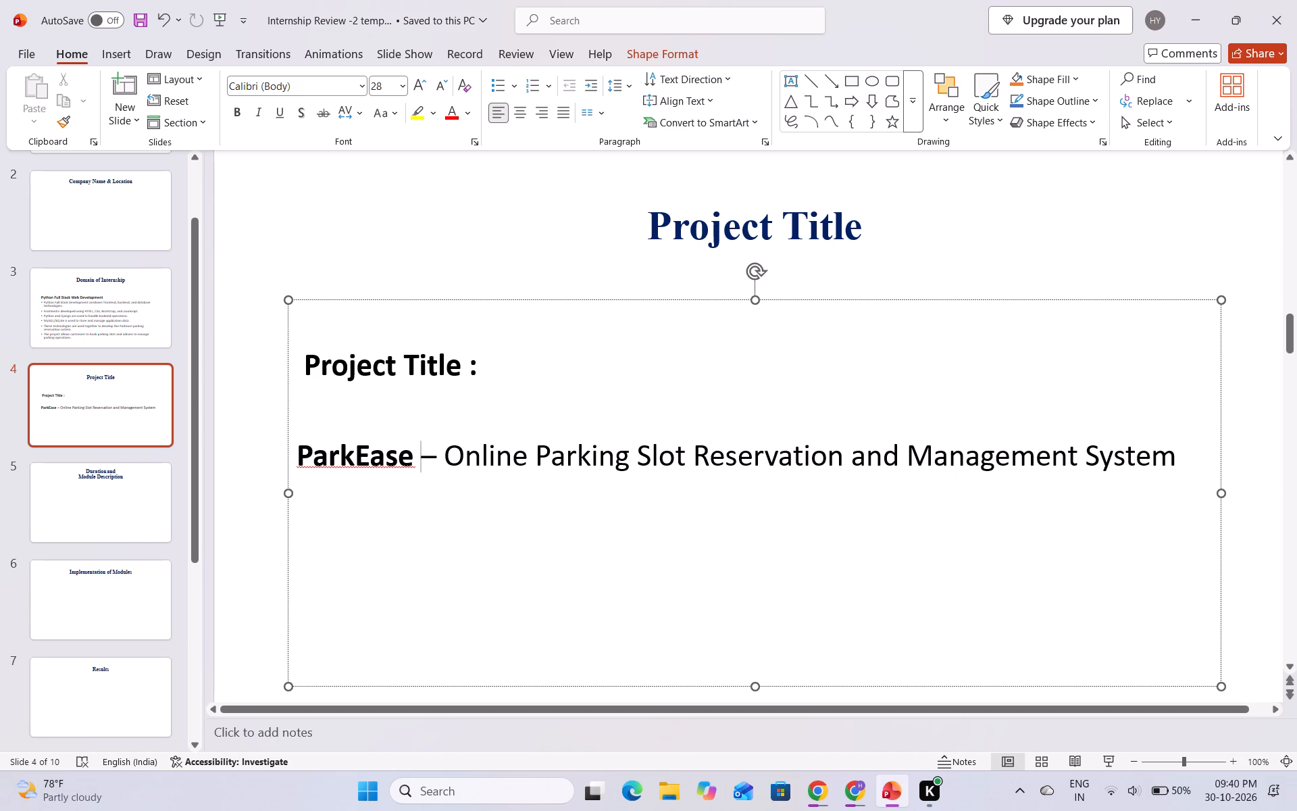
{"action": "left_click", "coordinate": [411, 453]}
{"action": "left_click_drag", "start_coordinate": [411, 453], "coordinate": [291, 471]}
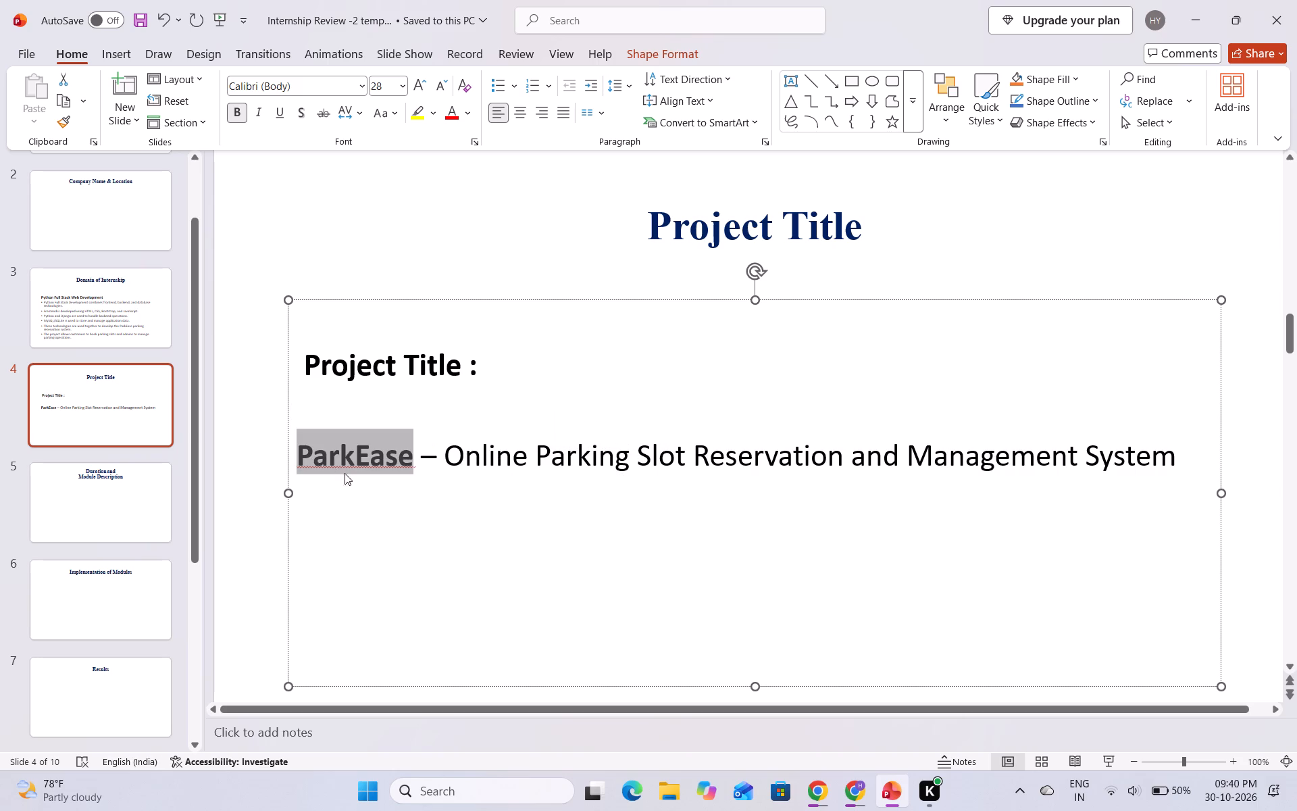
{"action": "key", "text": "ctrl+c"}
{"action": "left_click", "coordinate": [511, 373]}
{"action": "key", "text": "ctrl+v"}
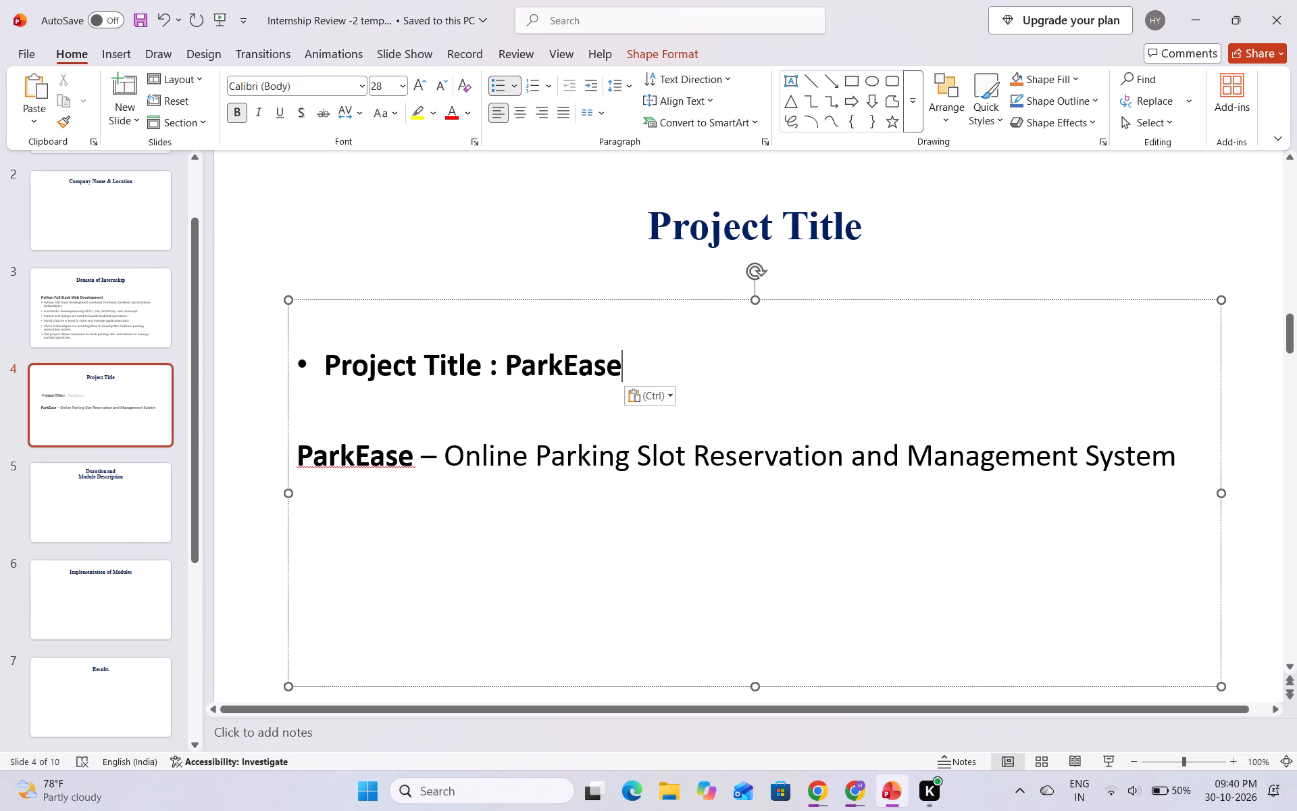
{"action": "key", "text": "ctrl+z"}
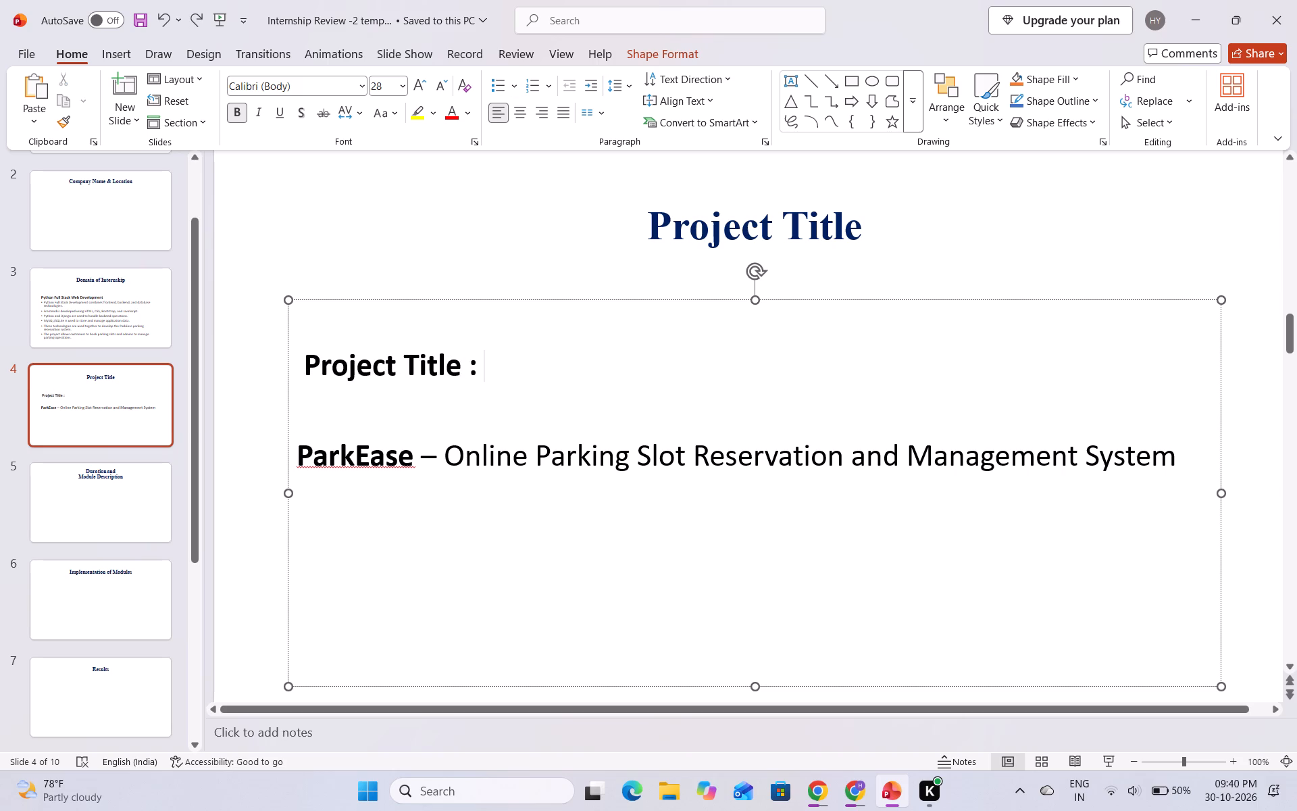
Enter "ParkEase" after the "Project Title :" label.
{"action": "type", "text": "ark"}
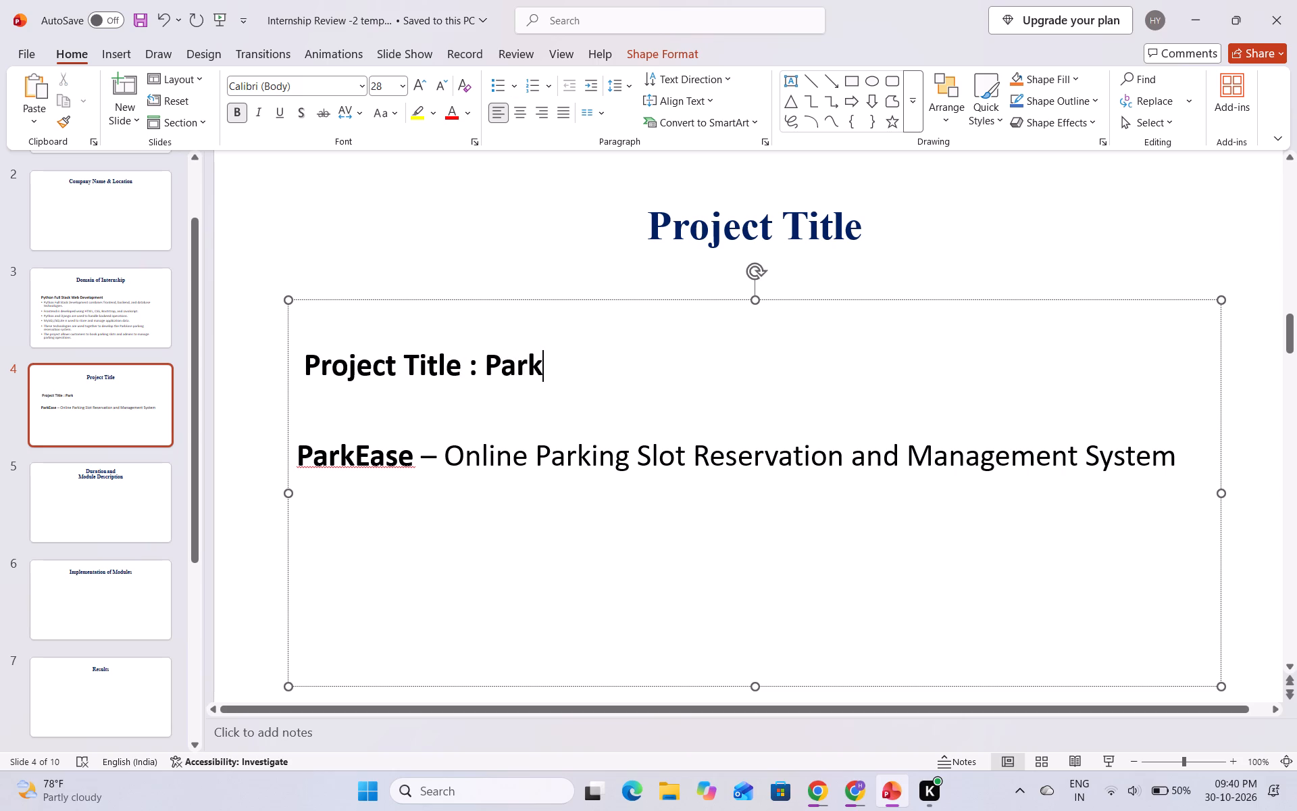
{"action": "type", "text": "ase"}
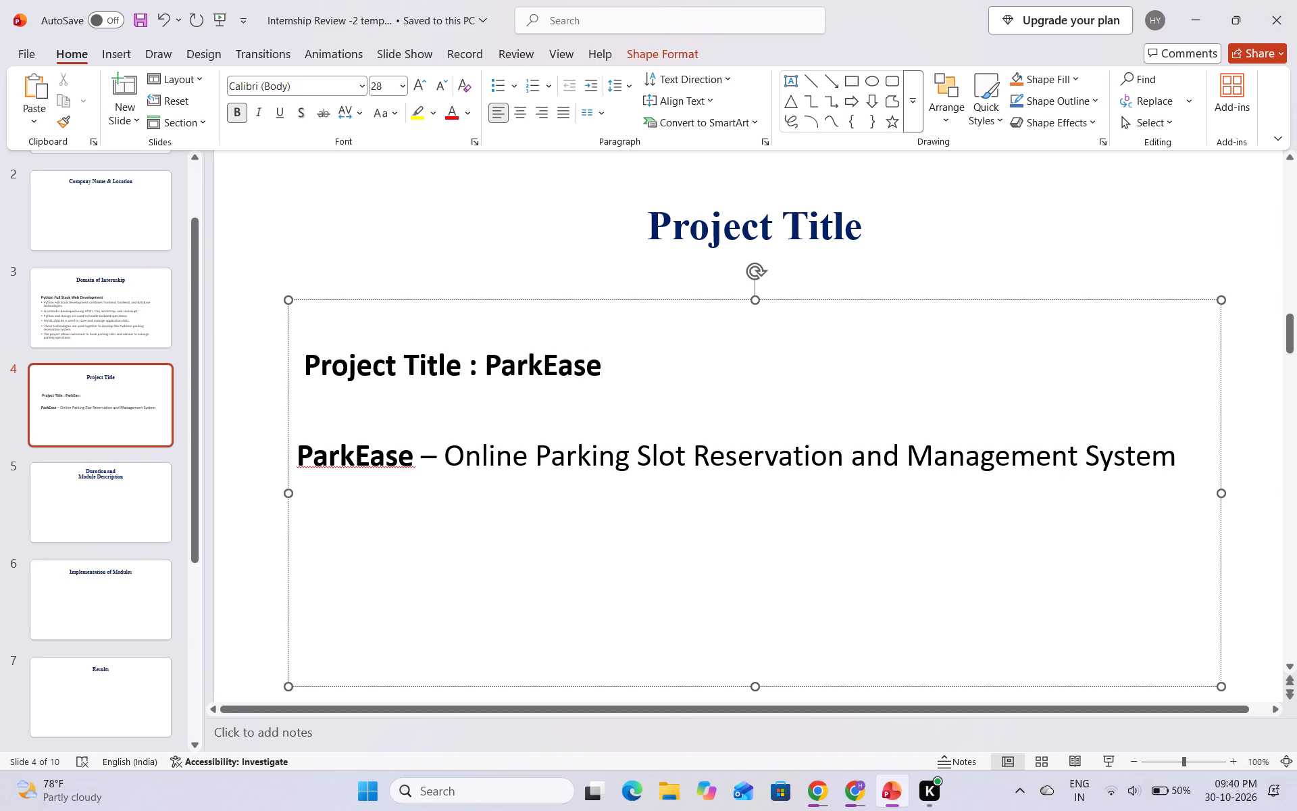
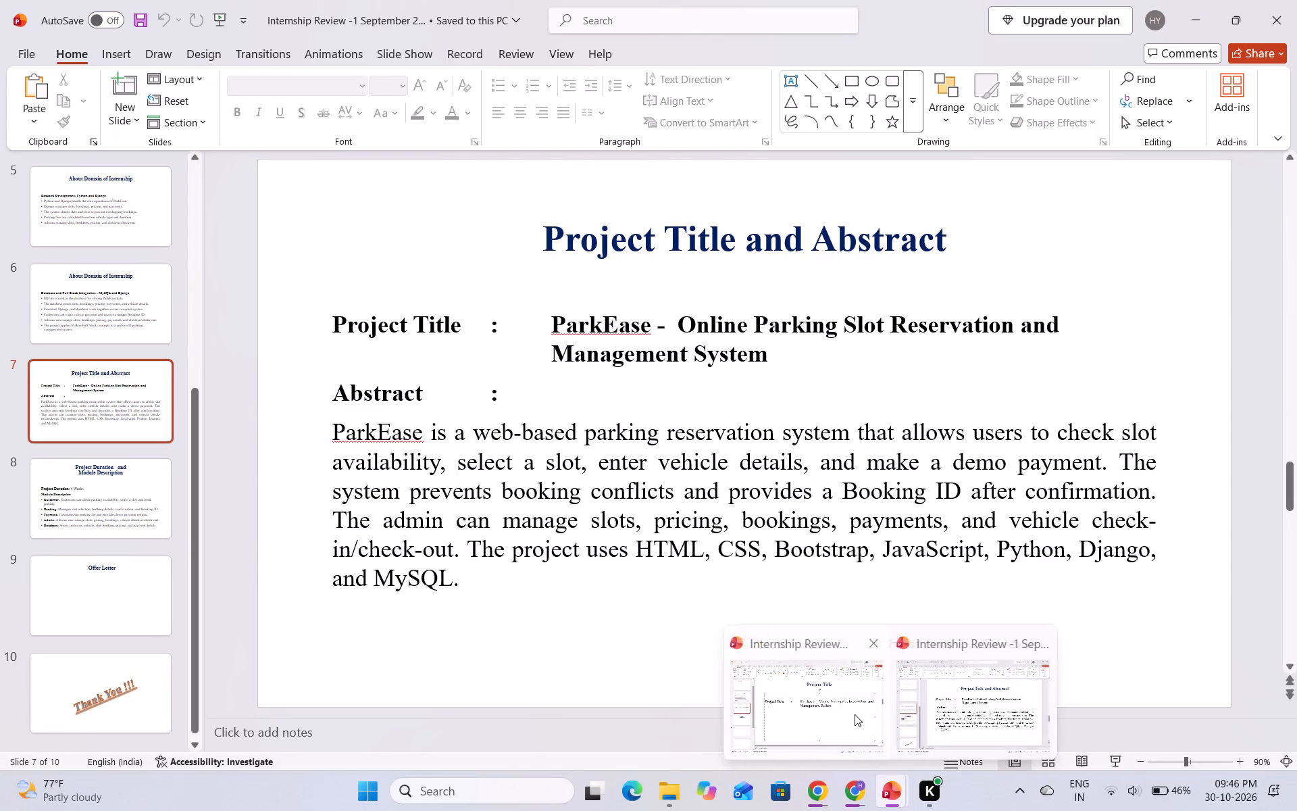
Return to the Review 2 presentation and make the whole project name "ParkEase – Online Parking Slot Reservation and Management System" bold.
{"action": "left_click", "coordinate": [846, 702]}
{"action": "key", "text": "space"}
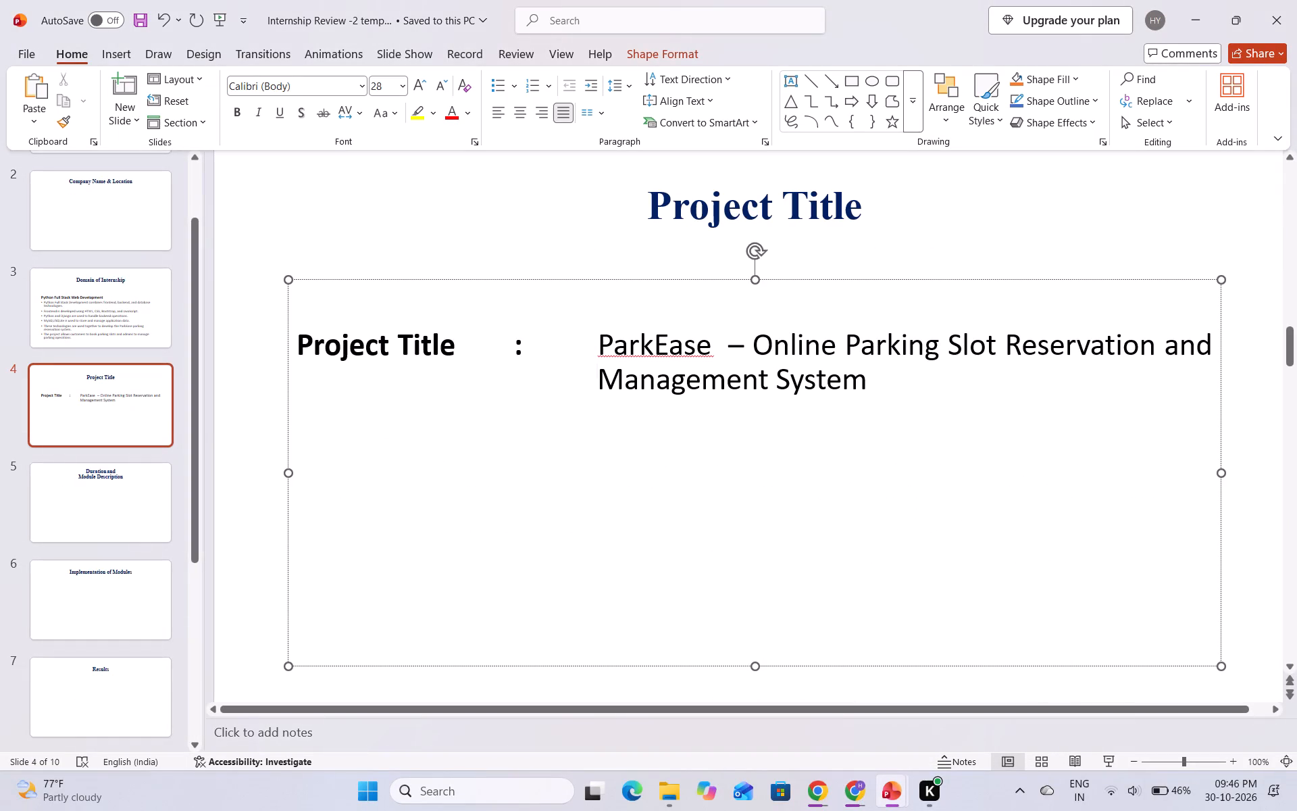
{"action": "left_click_drag", "start_coordinate": [883, 397], "coordinate": [630, 333]}
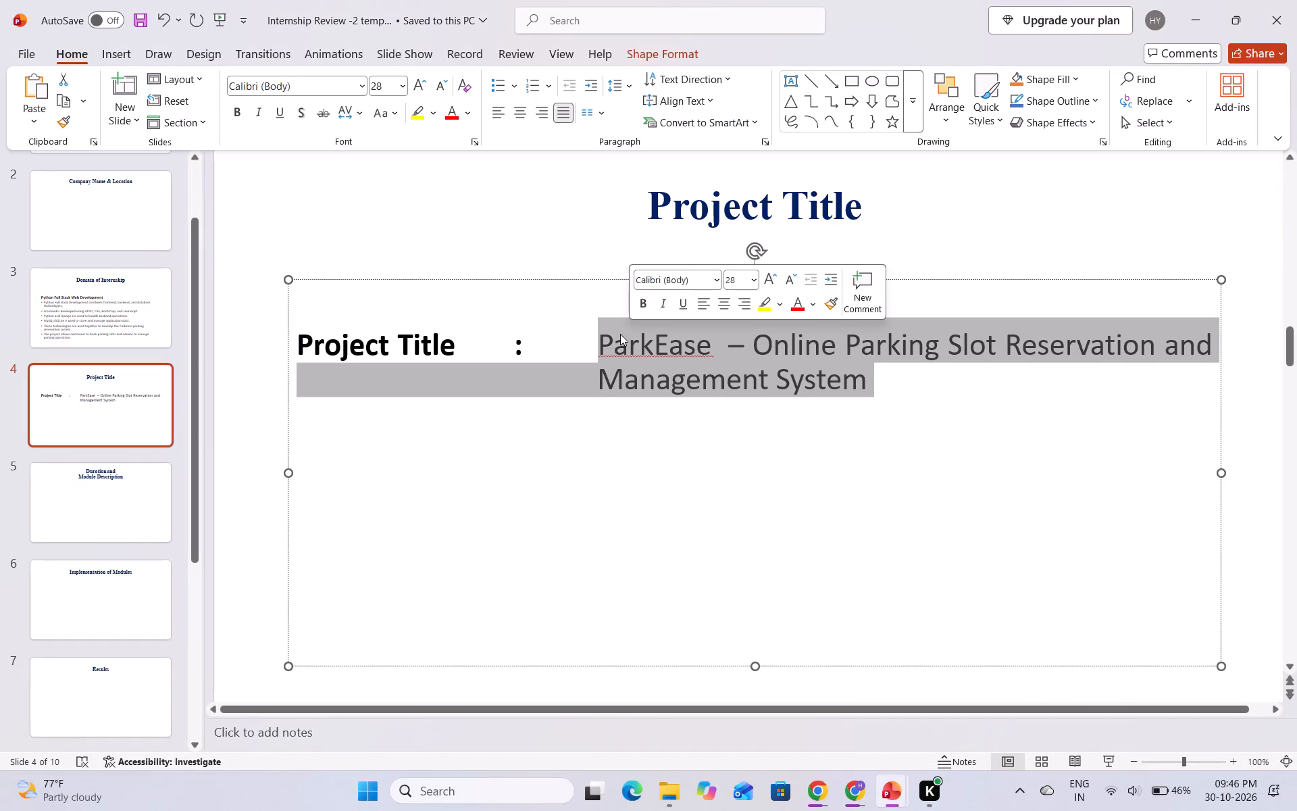
{"action": "left_click", "coordinate": [649, 305]}
{"action": "left_click", "coordinate": [630, 481]}
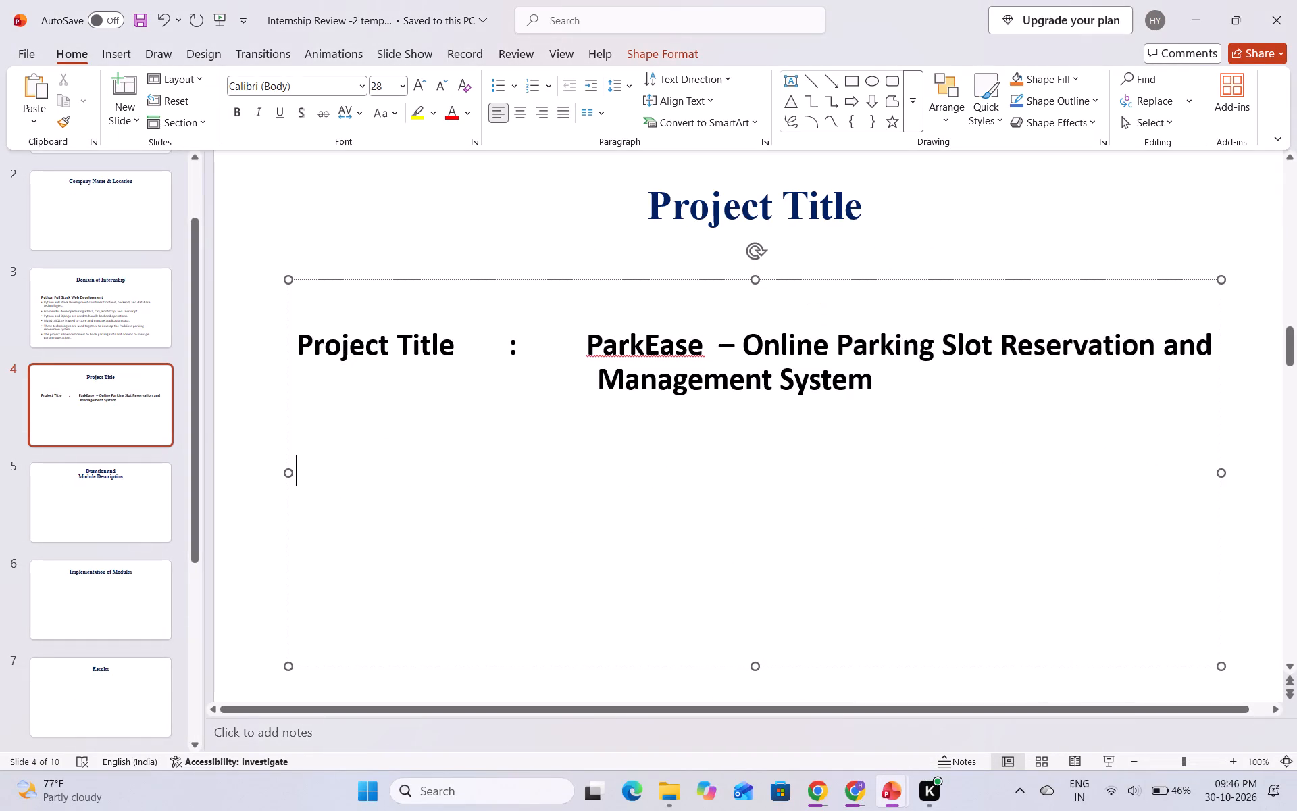
Delete one space before "Management System" on the second line of the project name.
{"action": "left_click", "coordinate": [599, 380]}
{"action": "key", "text": "BackSpace"}
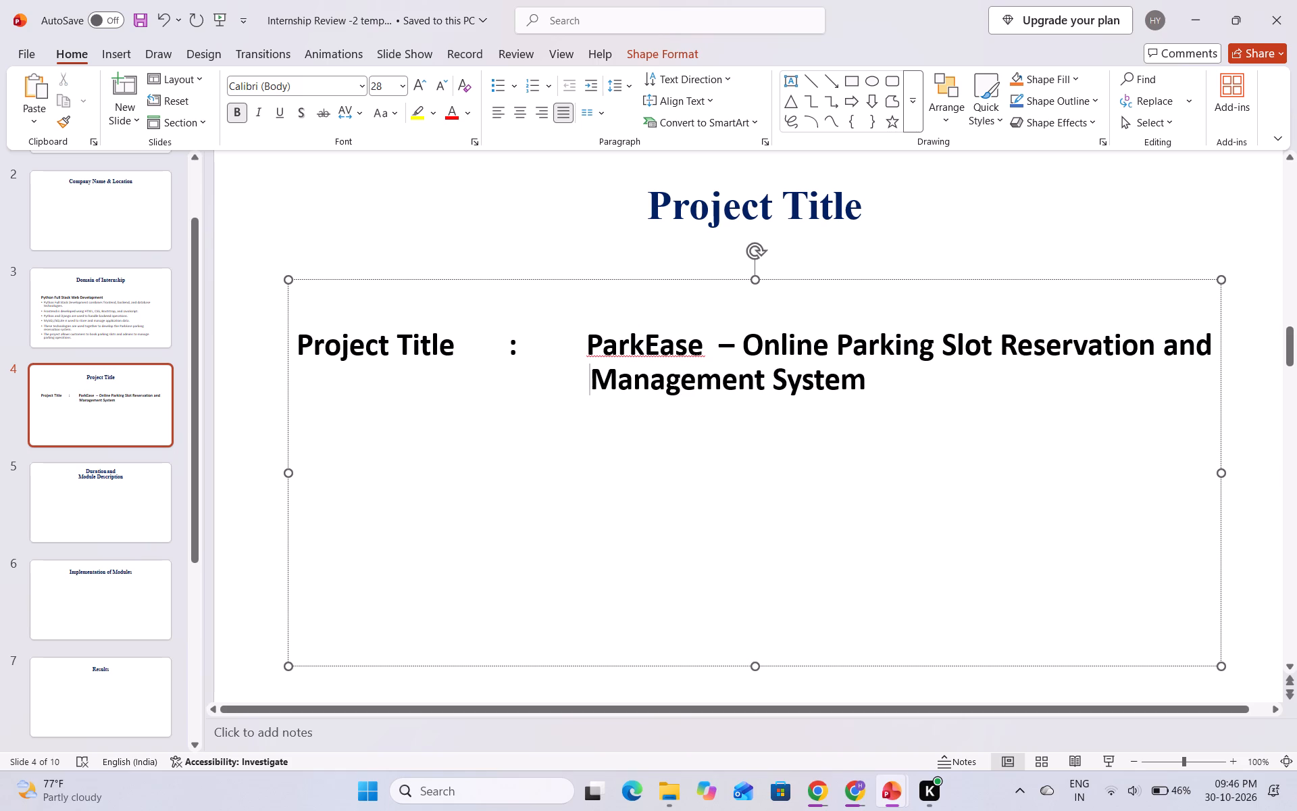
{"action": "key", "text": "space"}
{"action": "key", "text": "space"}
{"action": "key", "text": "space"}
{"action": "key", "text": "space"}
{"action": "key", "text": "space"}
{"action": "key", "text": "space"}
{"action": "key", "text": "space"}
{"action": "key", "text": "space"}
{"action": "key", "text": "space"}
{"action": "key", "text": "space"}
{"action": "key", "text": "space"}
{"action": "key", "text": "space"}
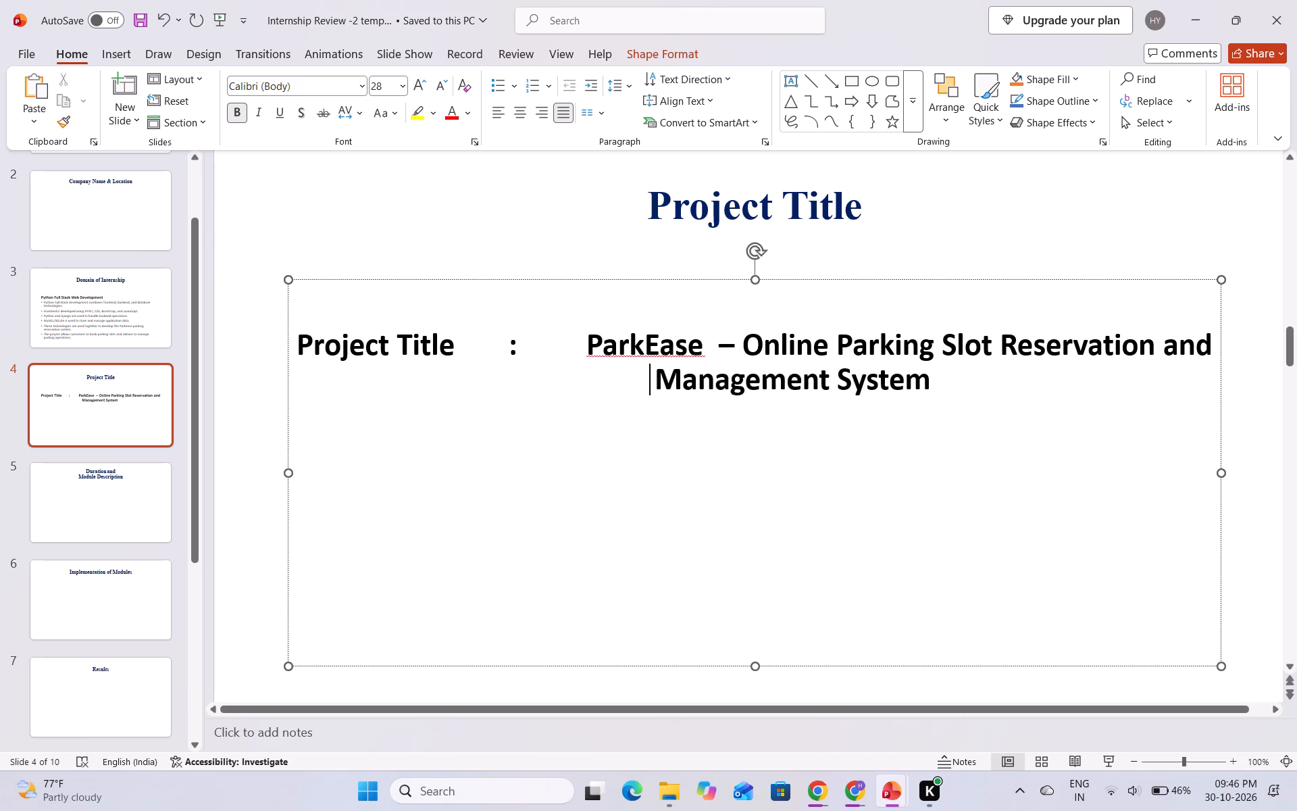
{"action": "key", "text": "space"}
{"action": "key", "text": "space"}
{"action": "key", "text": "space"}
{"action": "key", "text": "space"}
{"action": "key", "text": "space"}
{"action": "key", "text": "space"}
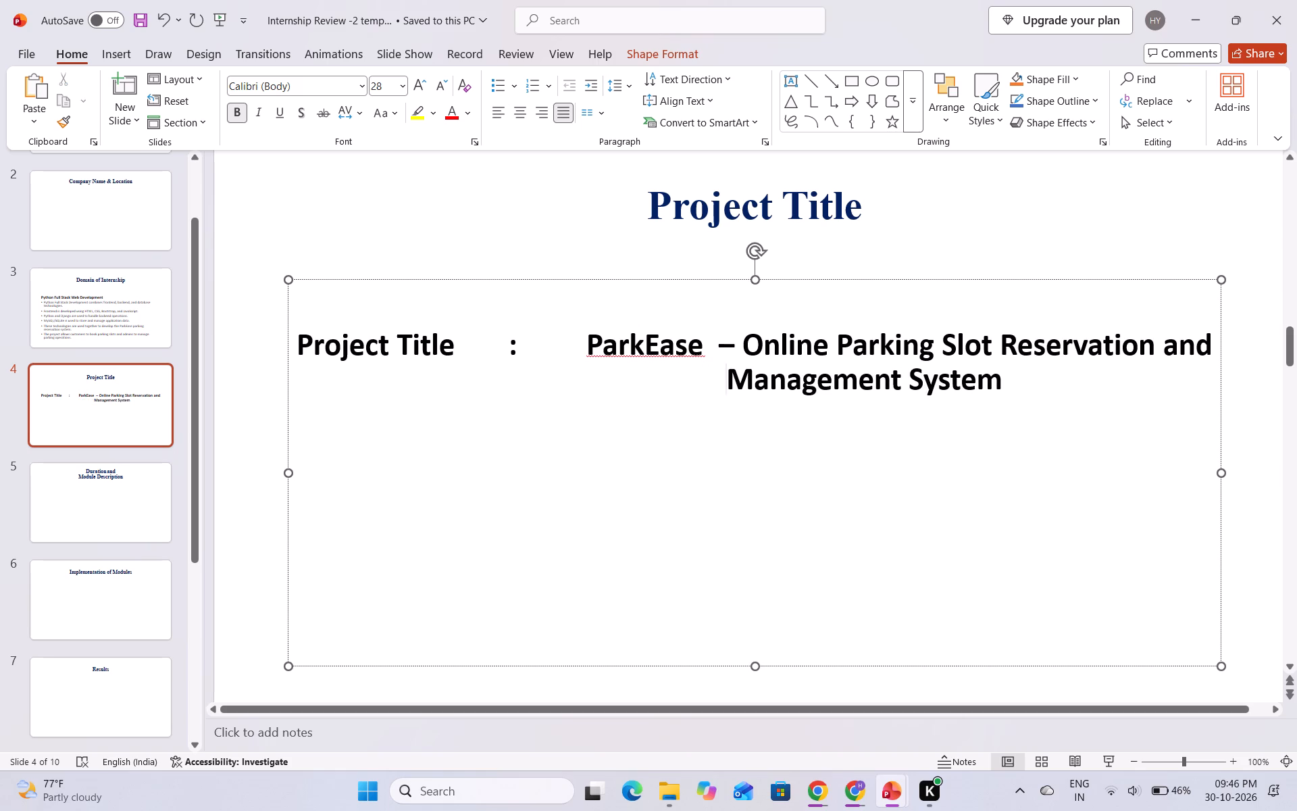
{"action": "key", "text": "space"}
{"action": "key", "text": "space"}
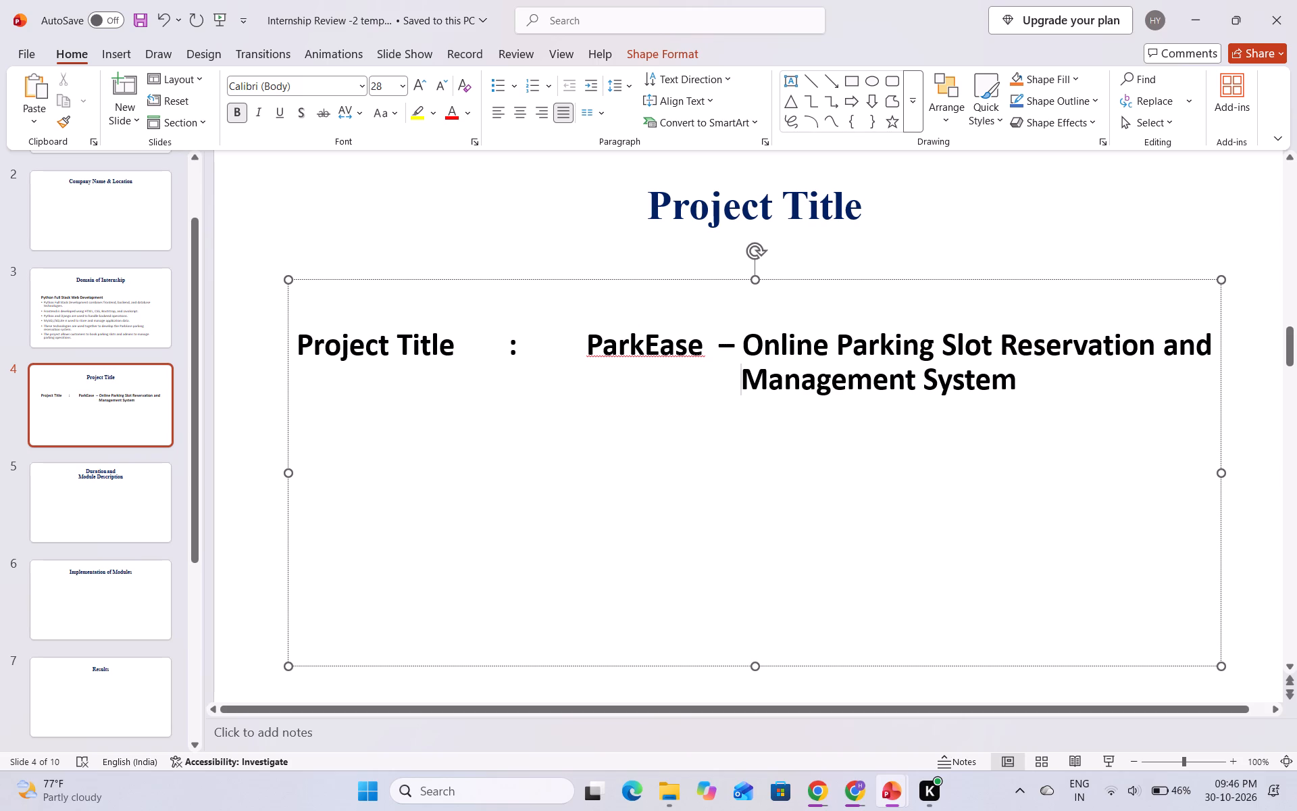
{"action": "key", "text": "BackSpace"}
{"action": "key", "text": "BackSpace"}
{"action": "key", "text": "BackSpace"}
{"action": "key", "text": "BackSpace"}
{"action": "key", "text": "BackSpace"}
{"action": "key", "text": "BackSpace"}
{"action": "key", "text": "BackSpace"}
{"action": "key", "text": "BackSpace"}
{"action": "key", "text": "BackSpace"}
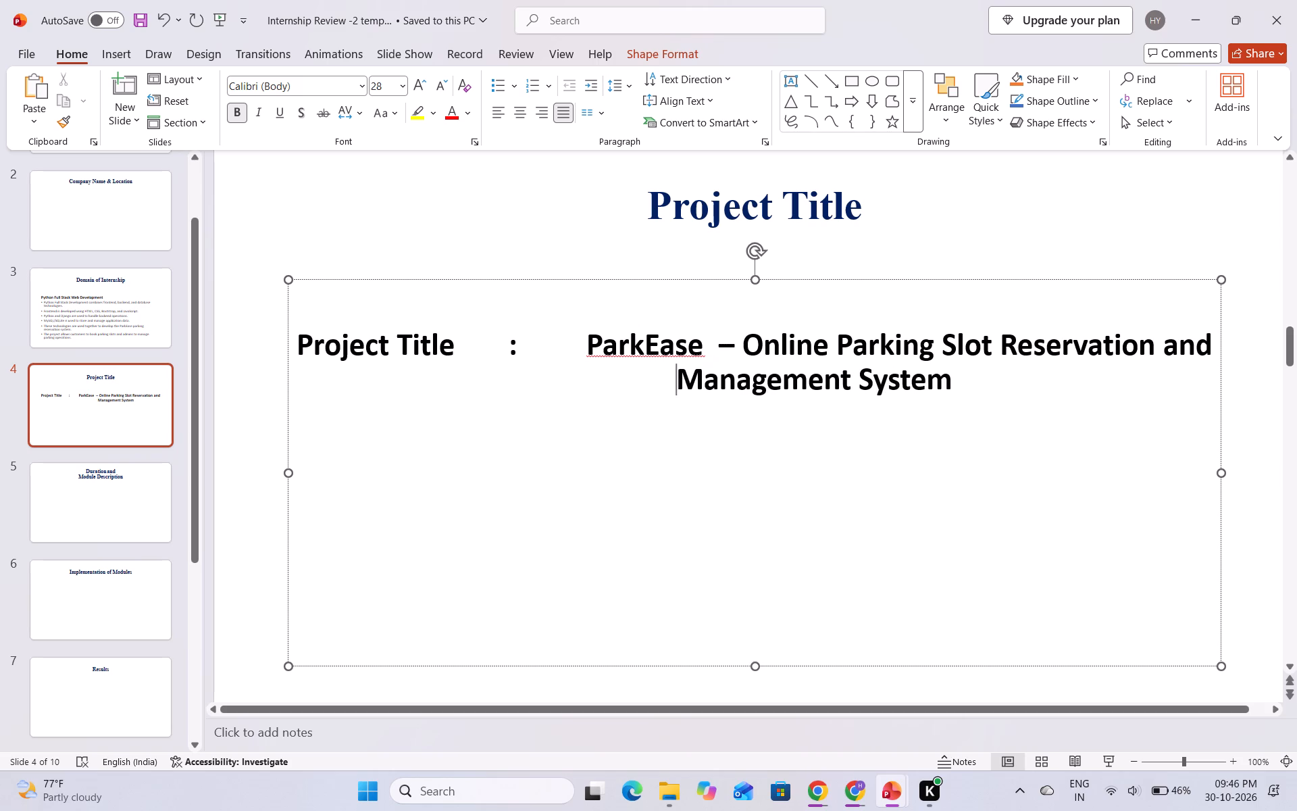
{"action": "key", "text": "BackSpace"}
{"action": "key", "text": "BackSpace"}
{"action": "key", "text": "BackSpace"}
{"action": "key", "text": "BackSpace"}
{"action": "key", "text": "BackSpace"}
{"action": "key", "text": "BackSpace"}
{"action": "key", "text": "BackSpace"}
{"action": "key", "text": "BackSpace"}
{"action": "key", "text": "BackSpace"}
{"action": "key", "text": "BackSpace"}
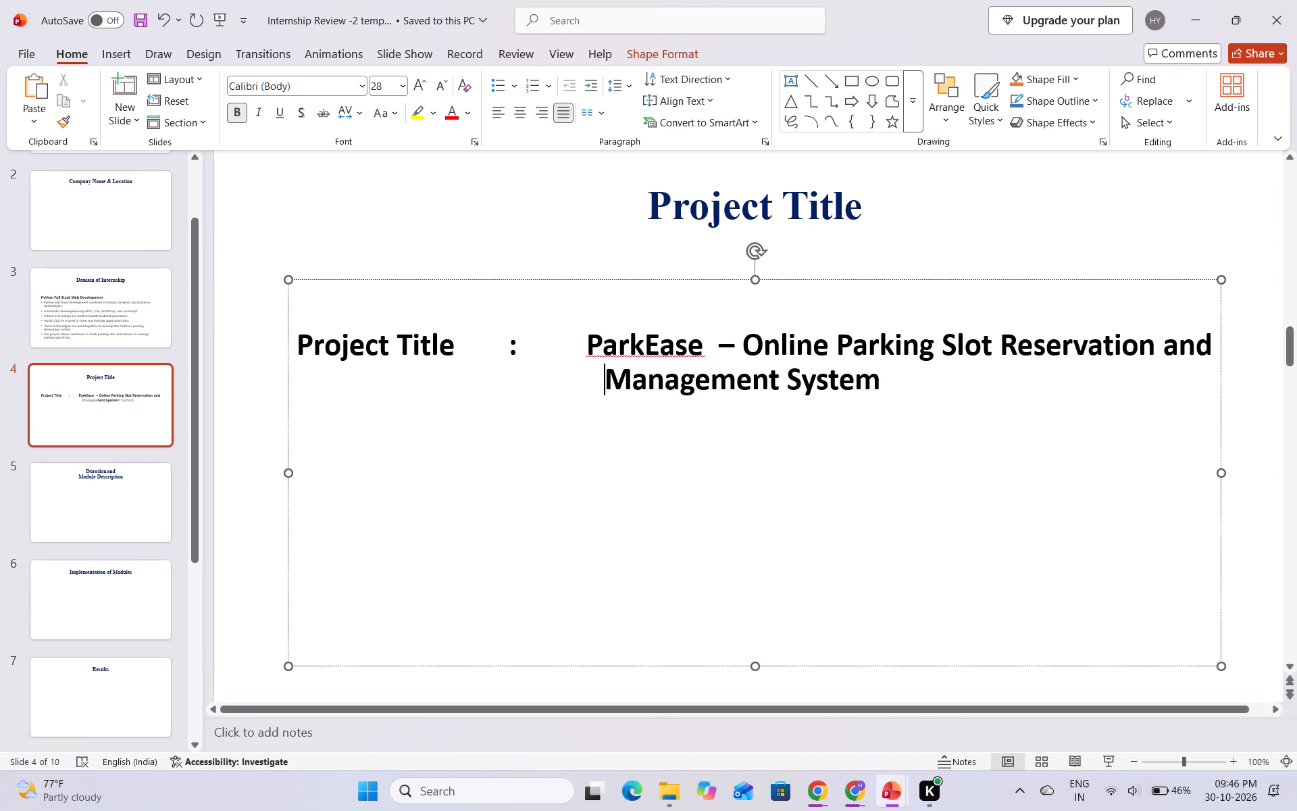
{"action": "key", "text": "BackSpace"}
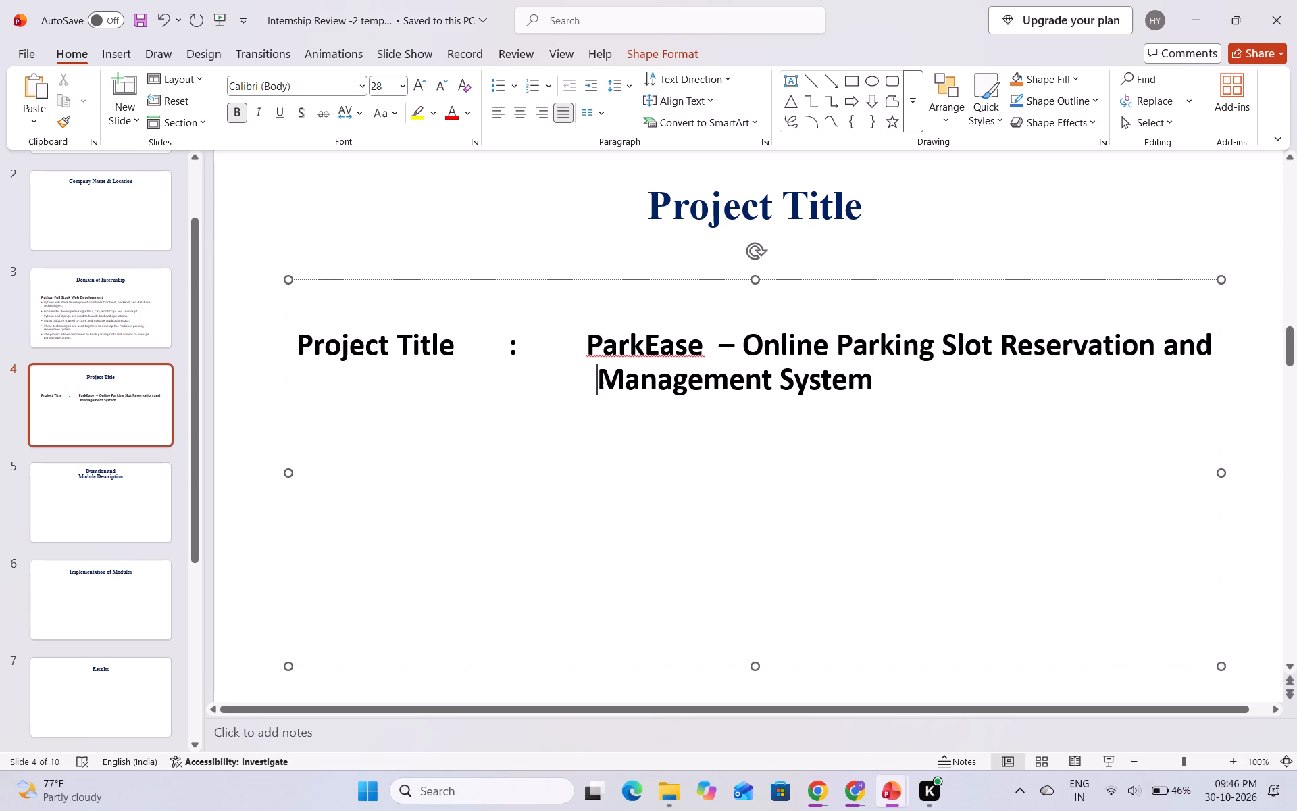
Remove two spaces before "Management System" so the second line starts beneath "ParkEase".
{"action": "key", "text": "BackSpace"}
{"action": "key", "text": "BackSpace"}
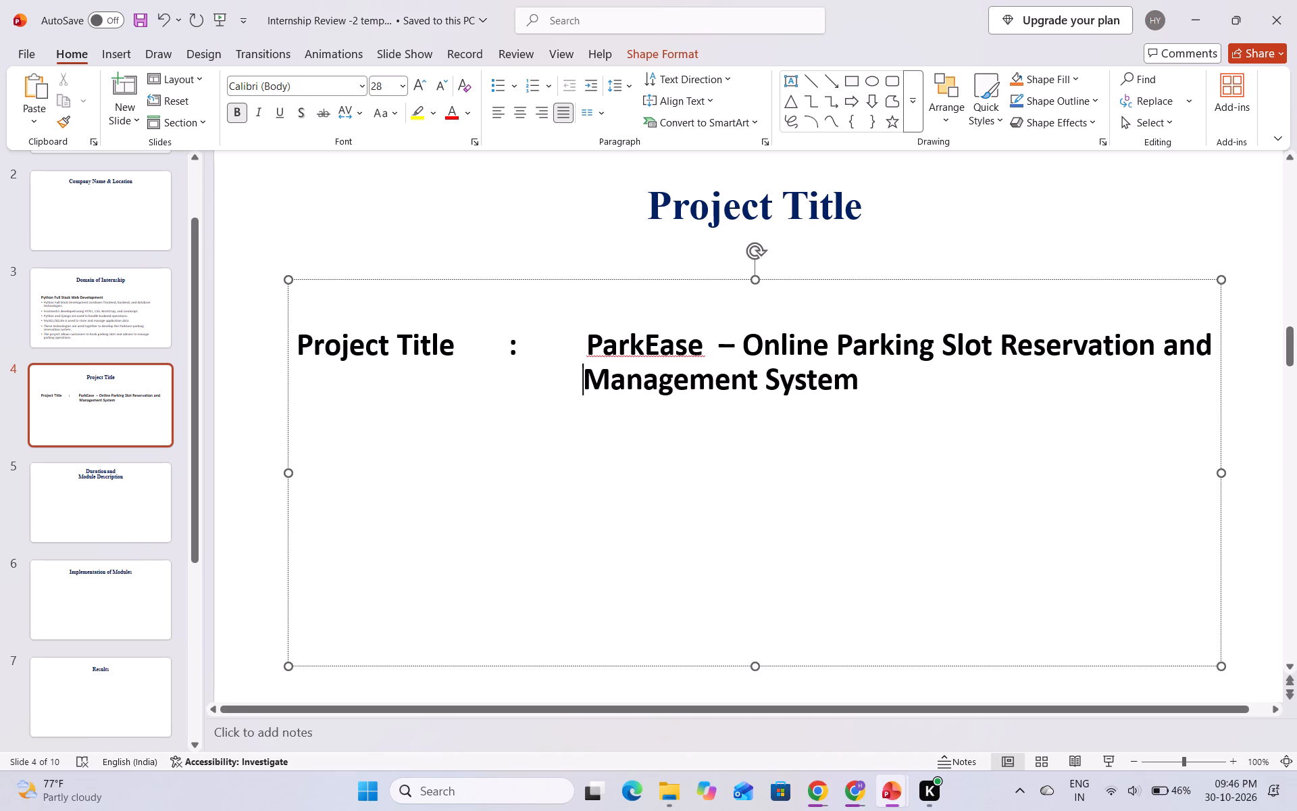
{"action": "left_click", "coordinate": [569, 466]}
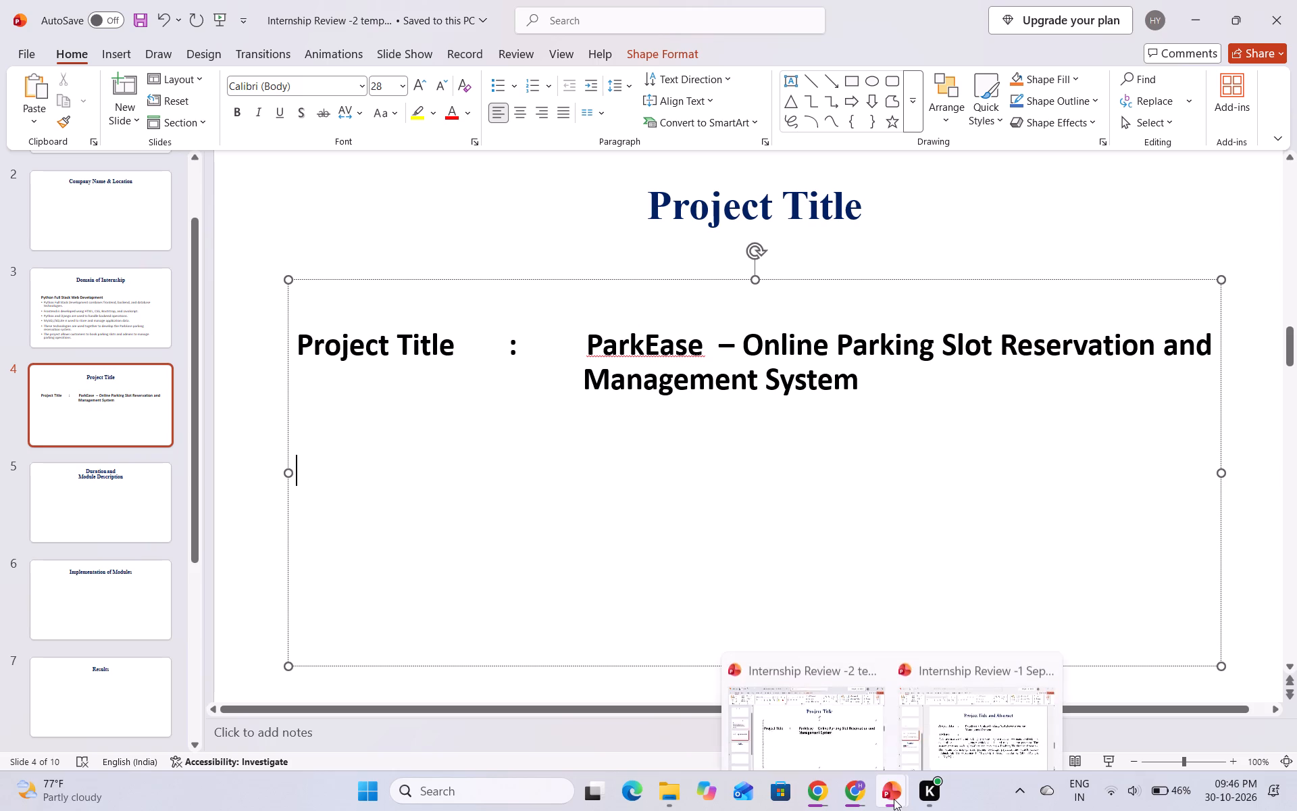
Copy the Abstract heading and its paragraph from the Review 1 presentation into the Project Title slide, below the project name.
{"action": "left_click", "coordinate": [992, 671]}
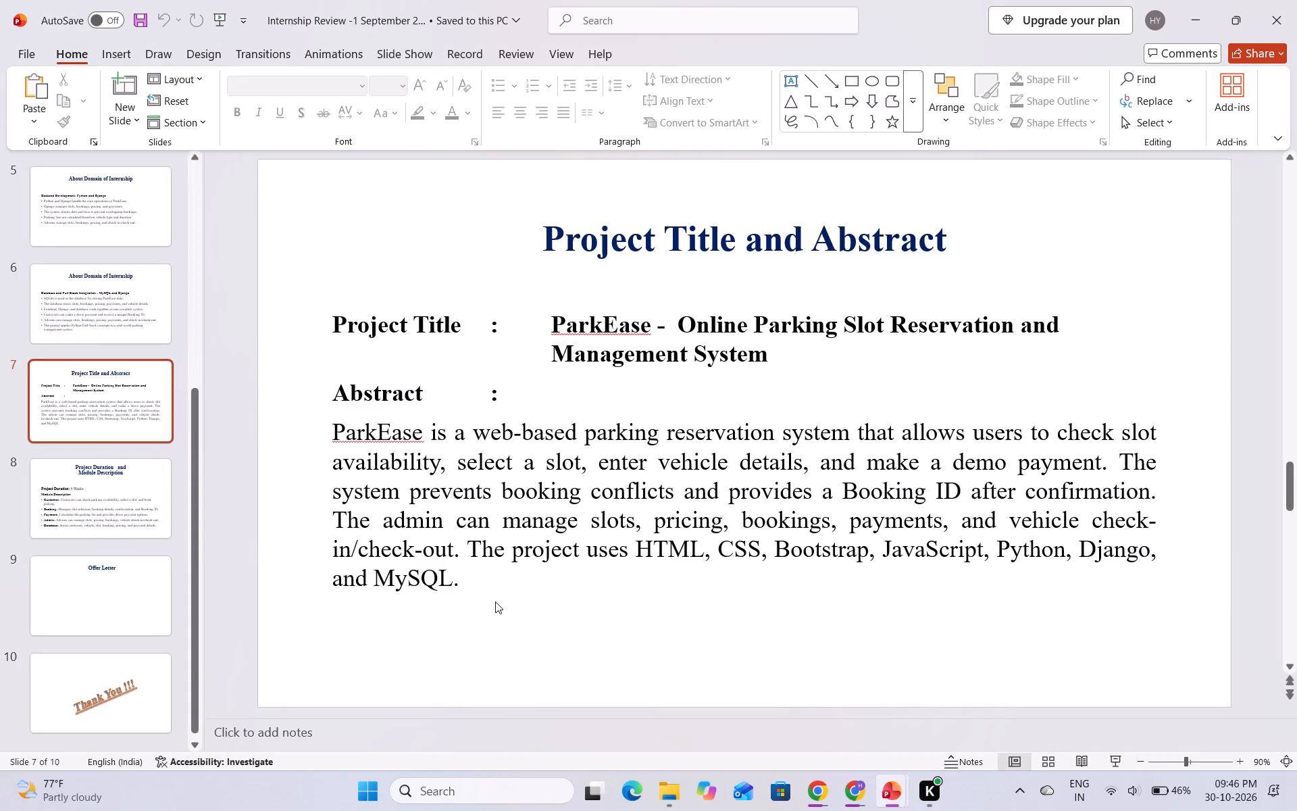
{"action": "left_click", "coordinate": [493, 599]}
{"action": "left_click_drag", "start_coordinate": [485, 591], "coordinate": [311, 402]}
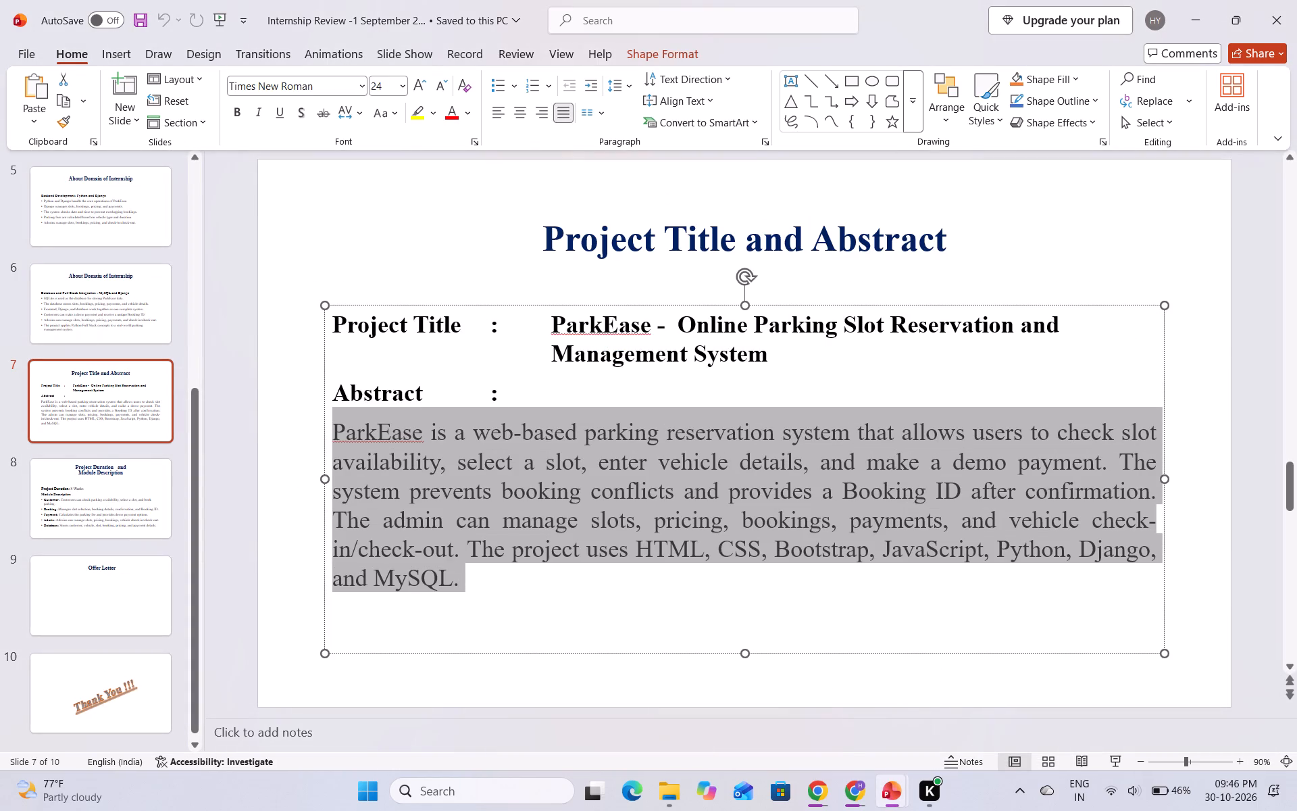
{"action": "left_click_drag", "start_coordinate": [311, 402], "coordinate": [309, 393]}
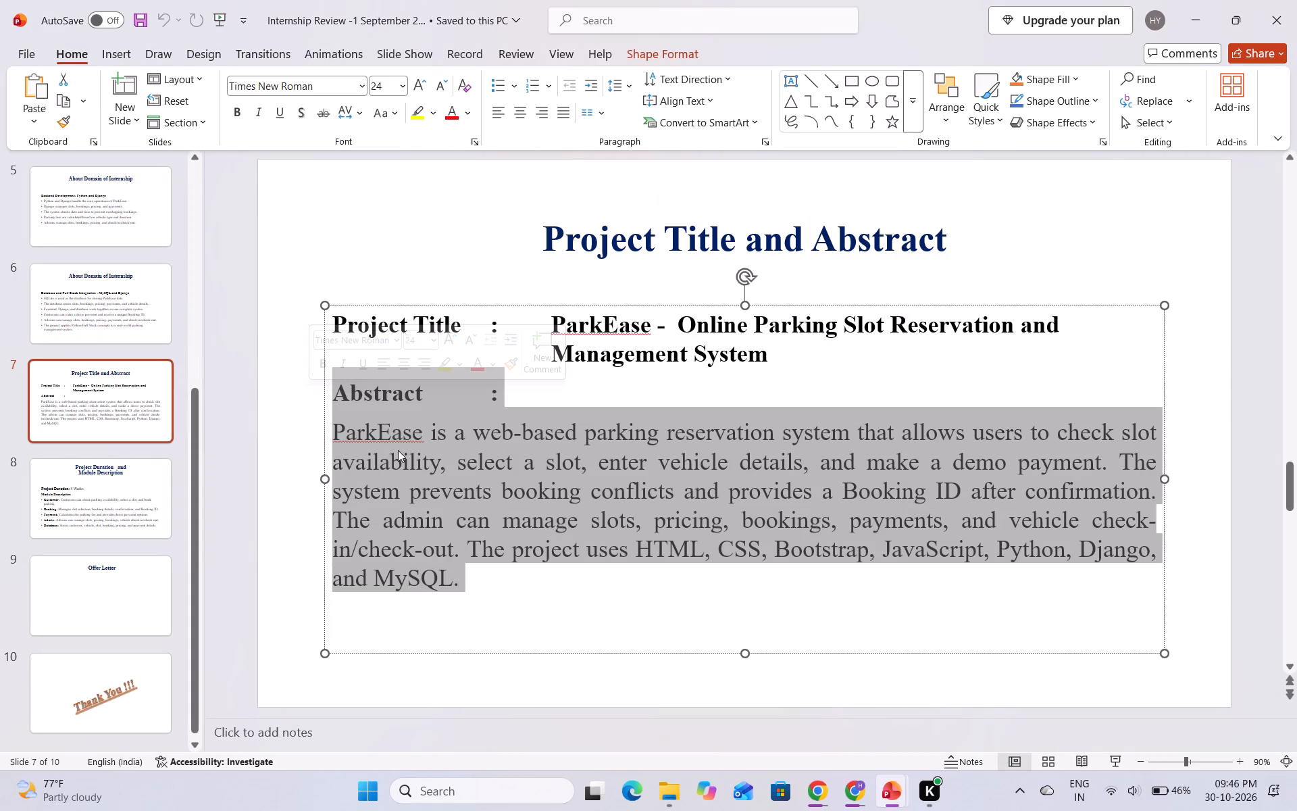
{"action": "key", "text": "ctrl+c"}
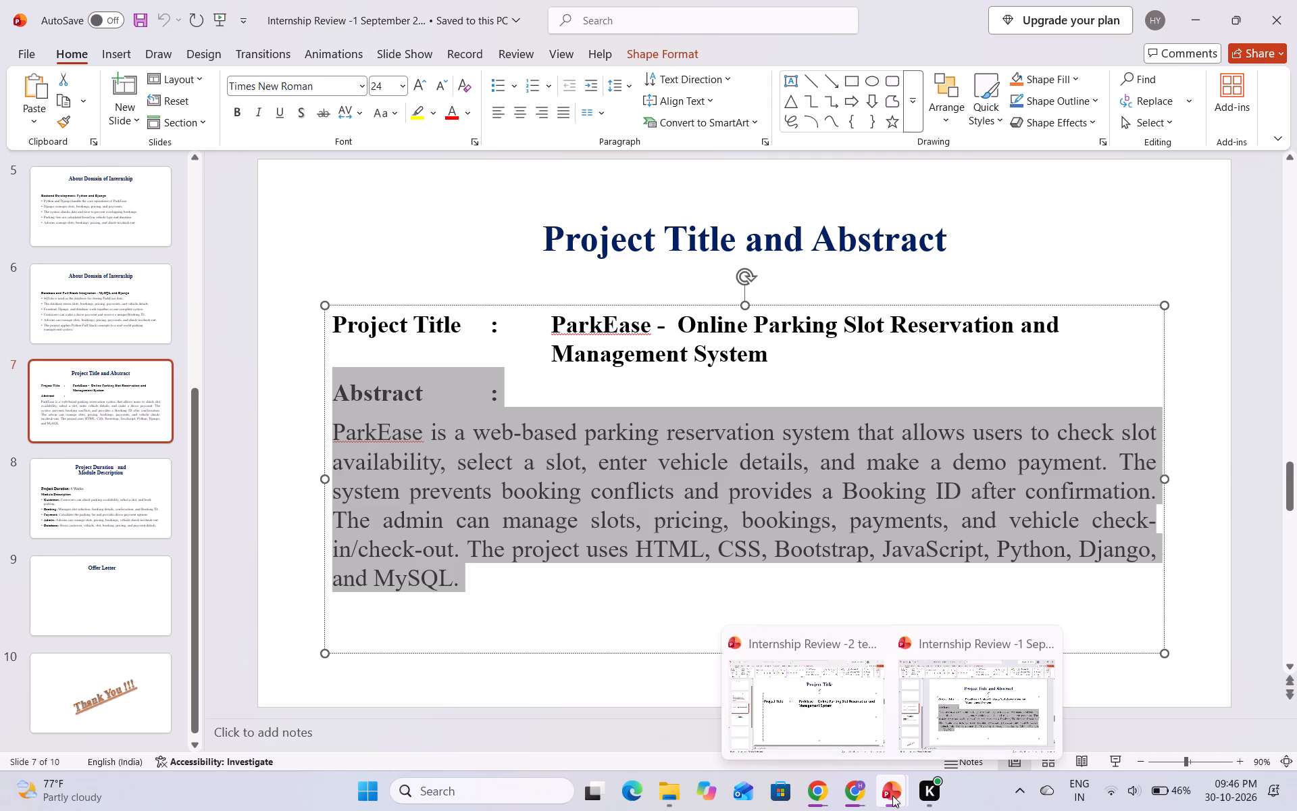
{"action": "left_click", "coordinate": [847, 712]}
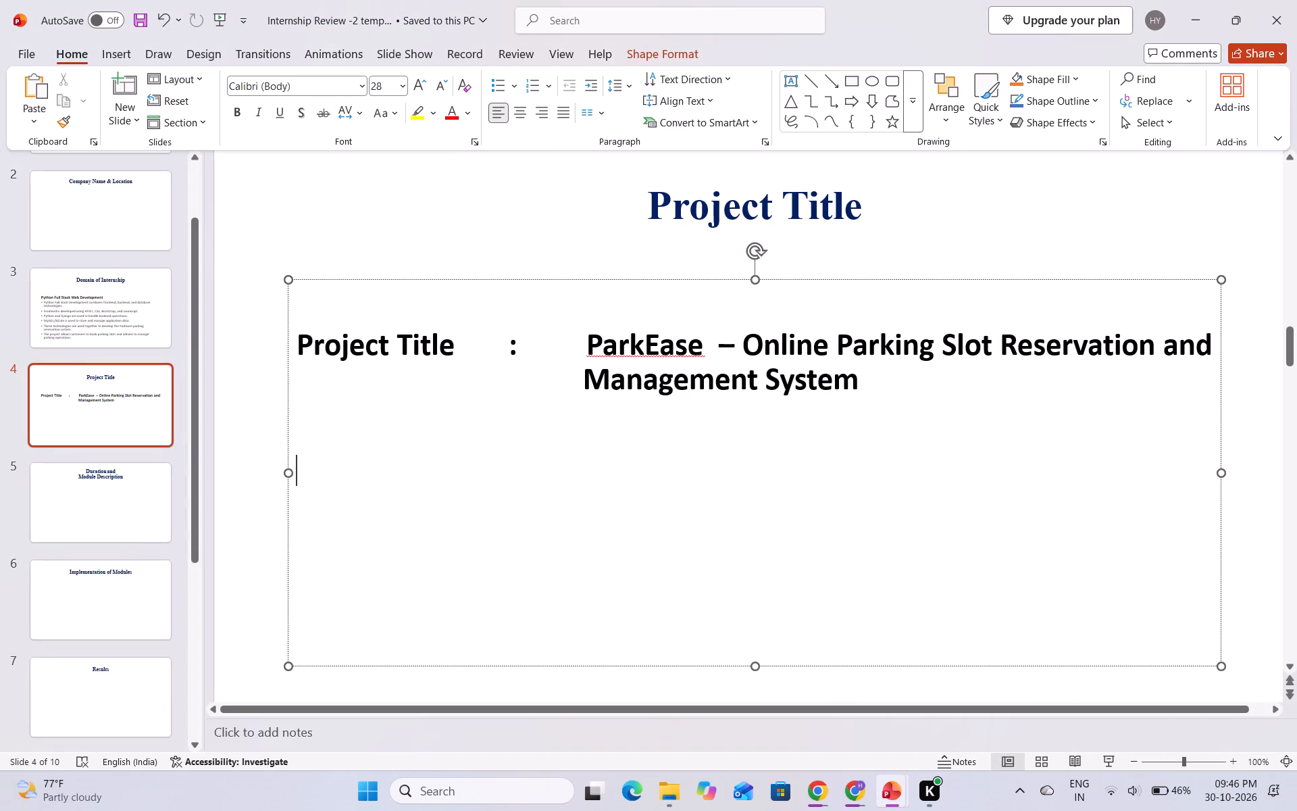
{"action": "key", "text": "Up"}
{"action": "key", "text": "ctrl+v"}
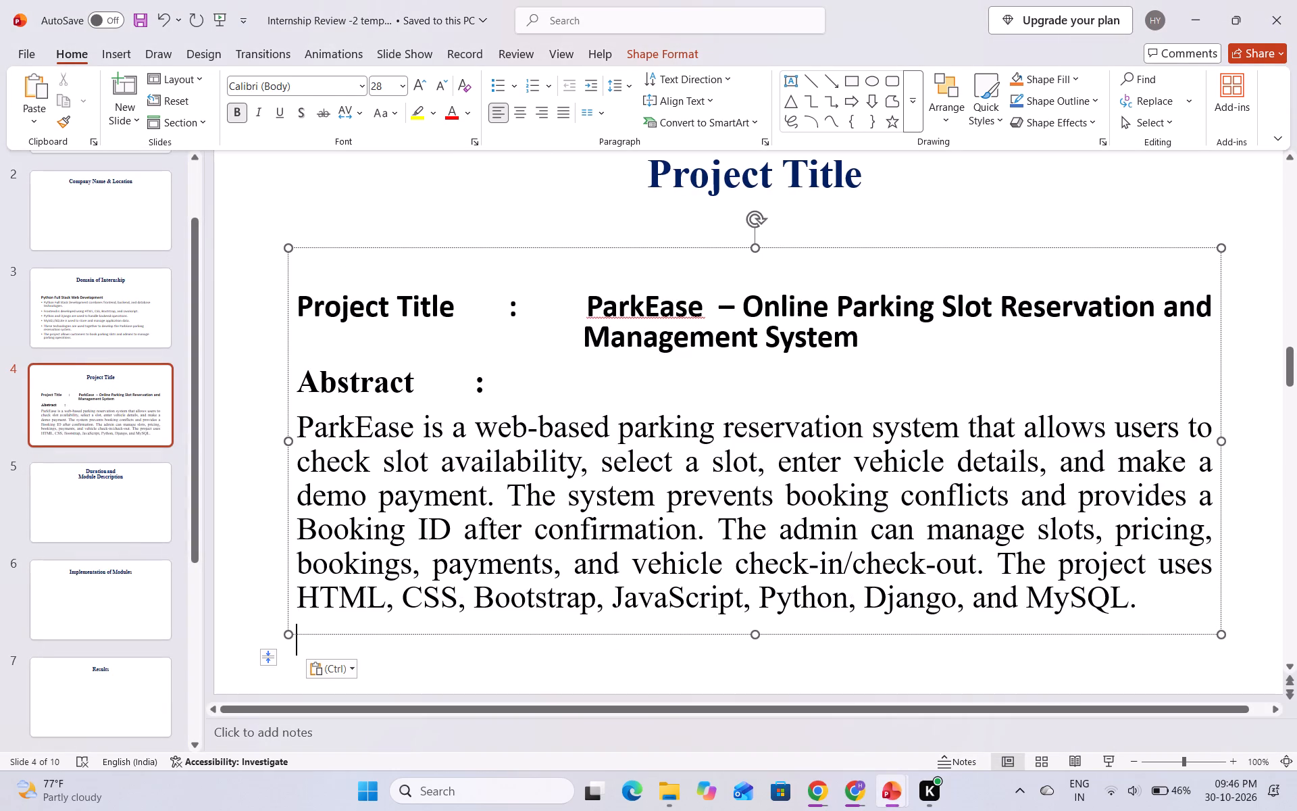
Set the pasted abstract paragraph's font size to 24.
{"action": "left_click_drag", "start_coordinate": [1163, 612], "coordinate": [10, 443]}
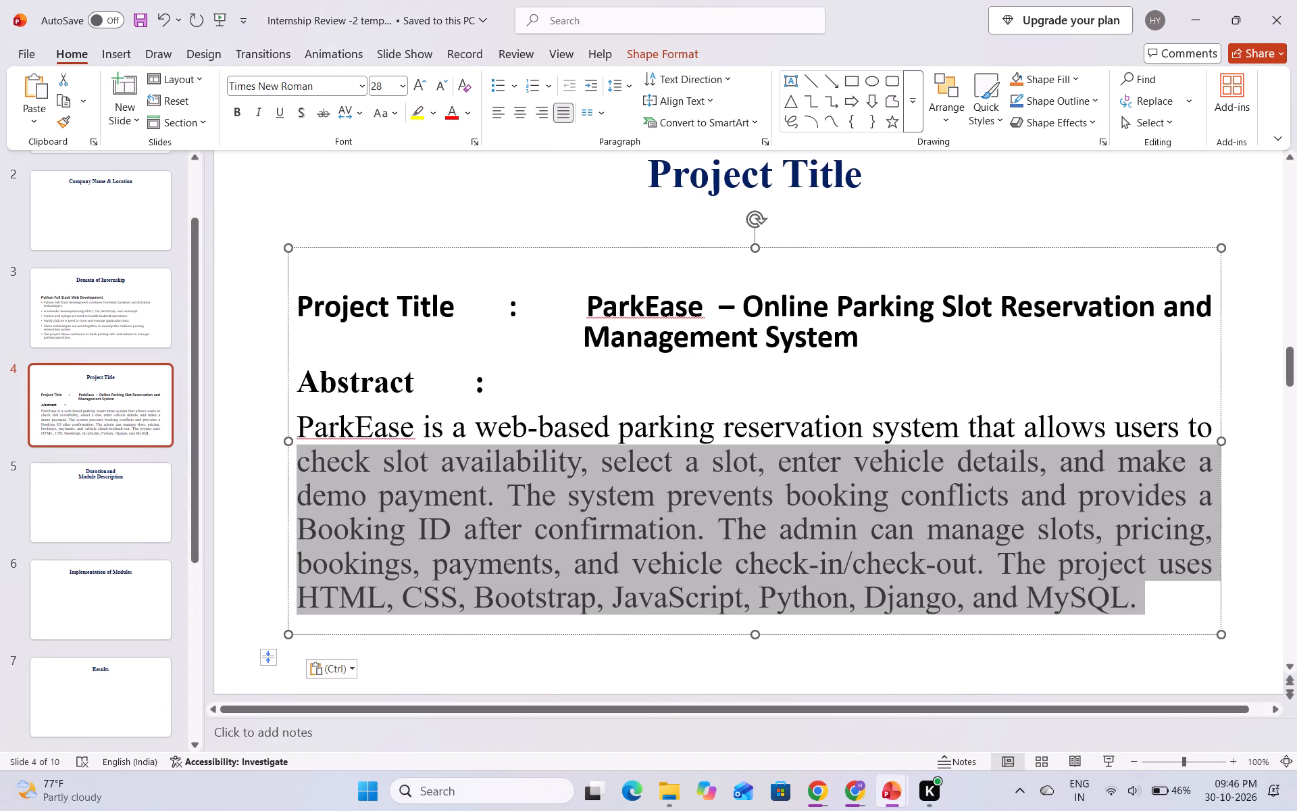
{"action": "left_click_drag", "start_coordinate": [10, 443], "coordinate": [0, 432]}
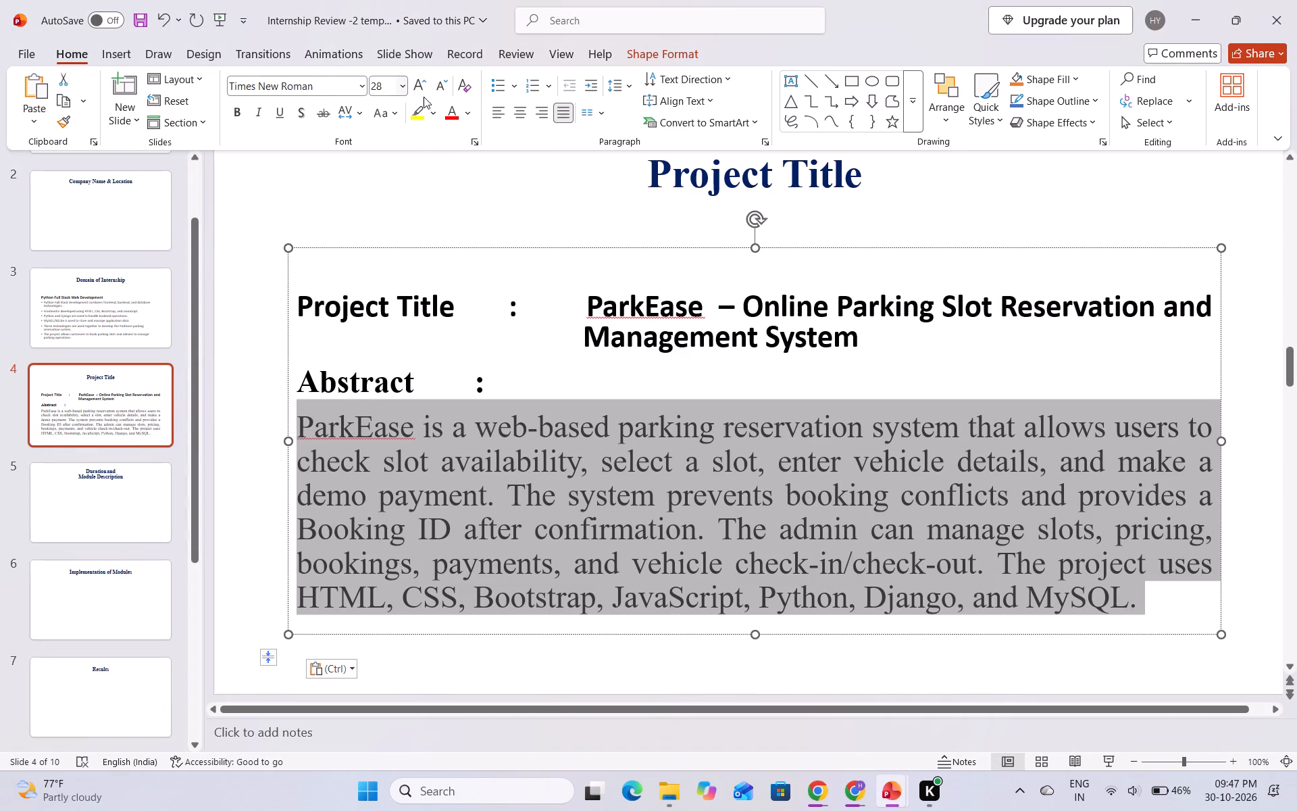
{"action": "left_click", "coordinate": [402, 83]}
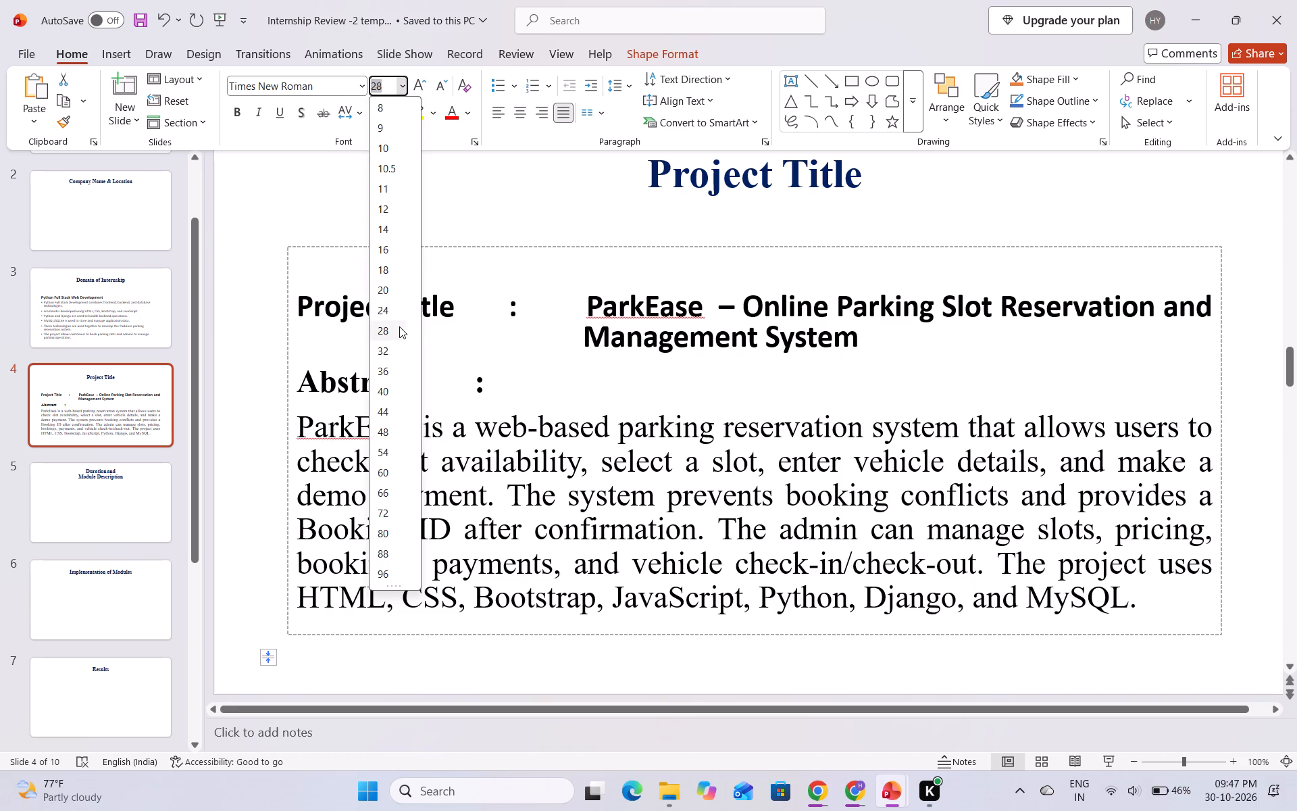
{"action": "left_click", "coordinate": [392, 312]}
{"action": "left_click", "coordinate": [431, 549]}
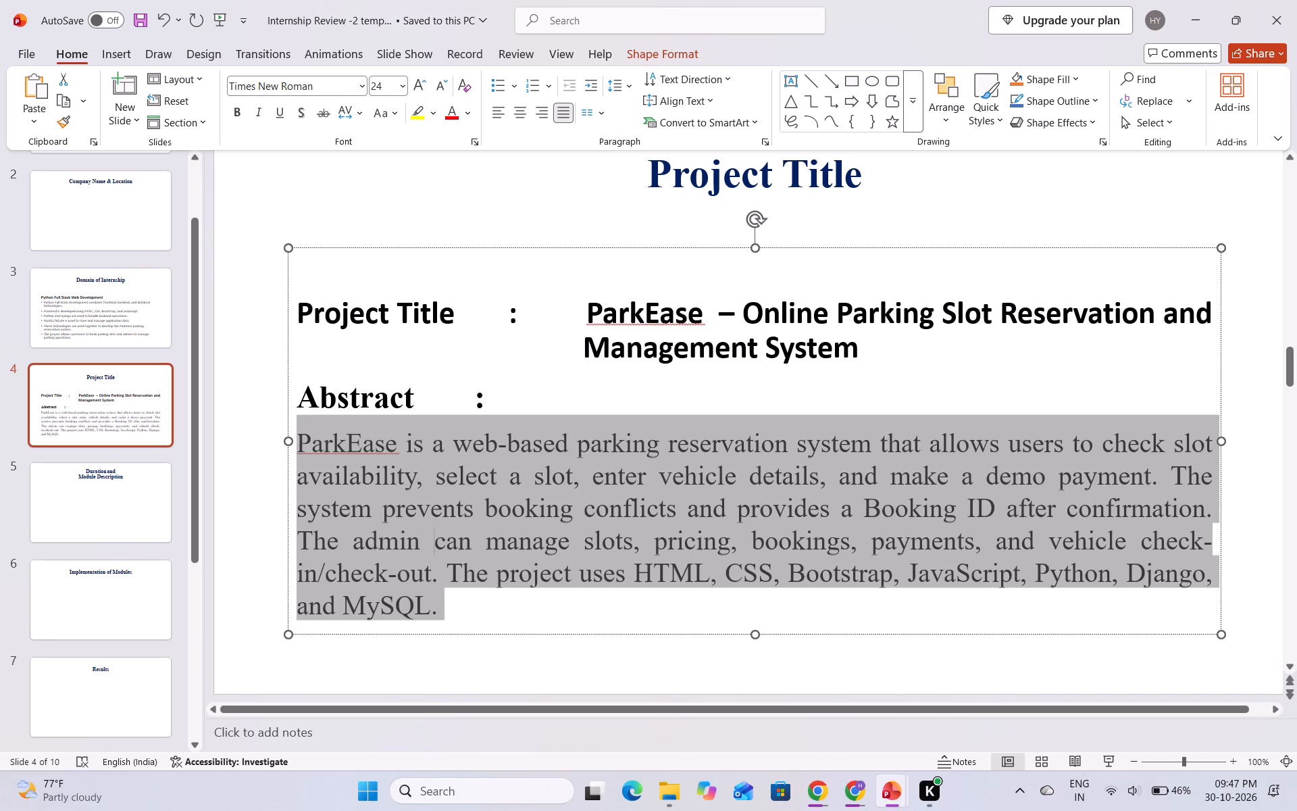
Change the font of the full "Project Title : ParkEase – …" entry to Times New Roman.
{"action": "left_click_drag", "start_coordinate": [487, 402], "coordinate": [306, 387]}
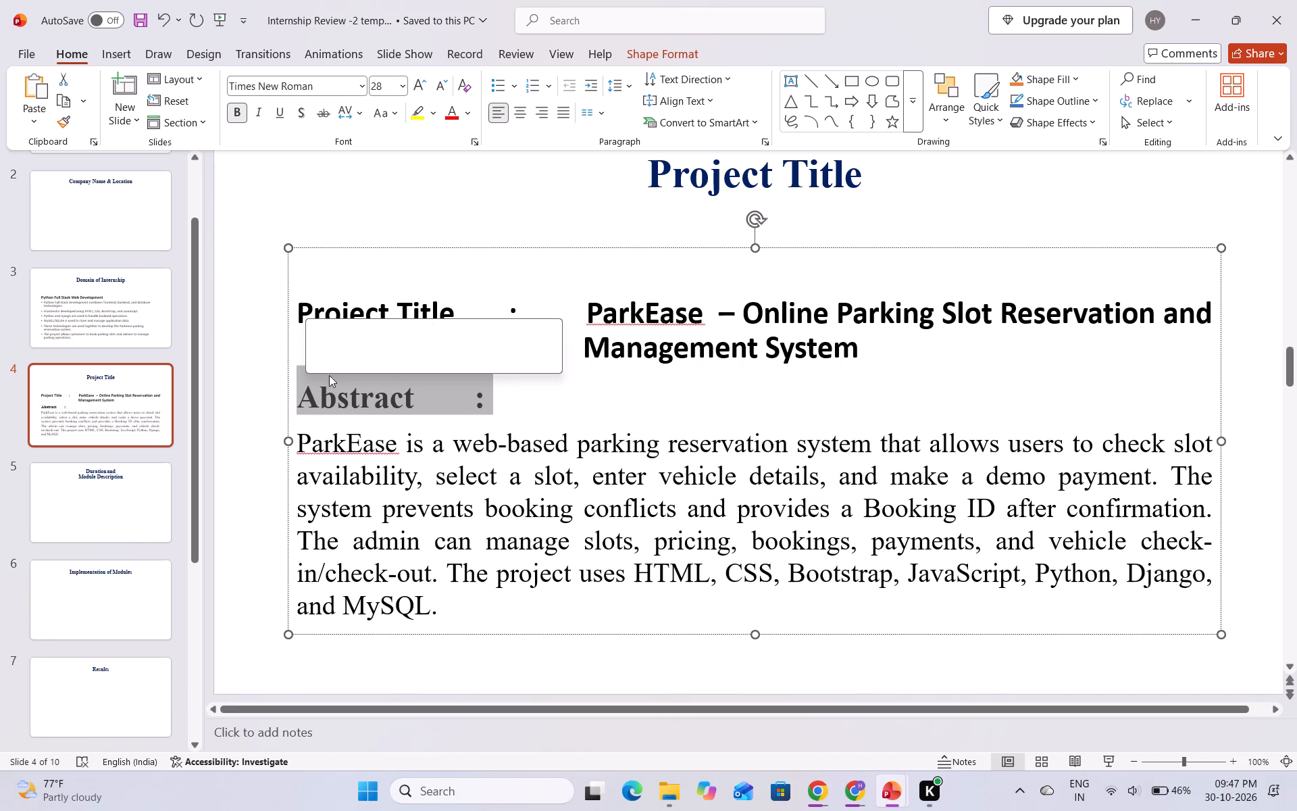
{"action": "left_click", "coordinate": [470, 291]}
{"action": "left_click_drag", "start_coordinate": [896, 348], "coordinate": [321, 314]}
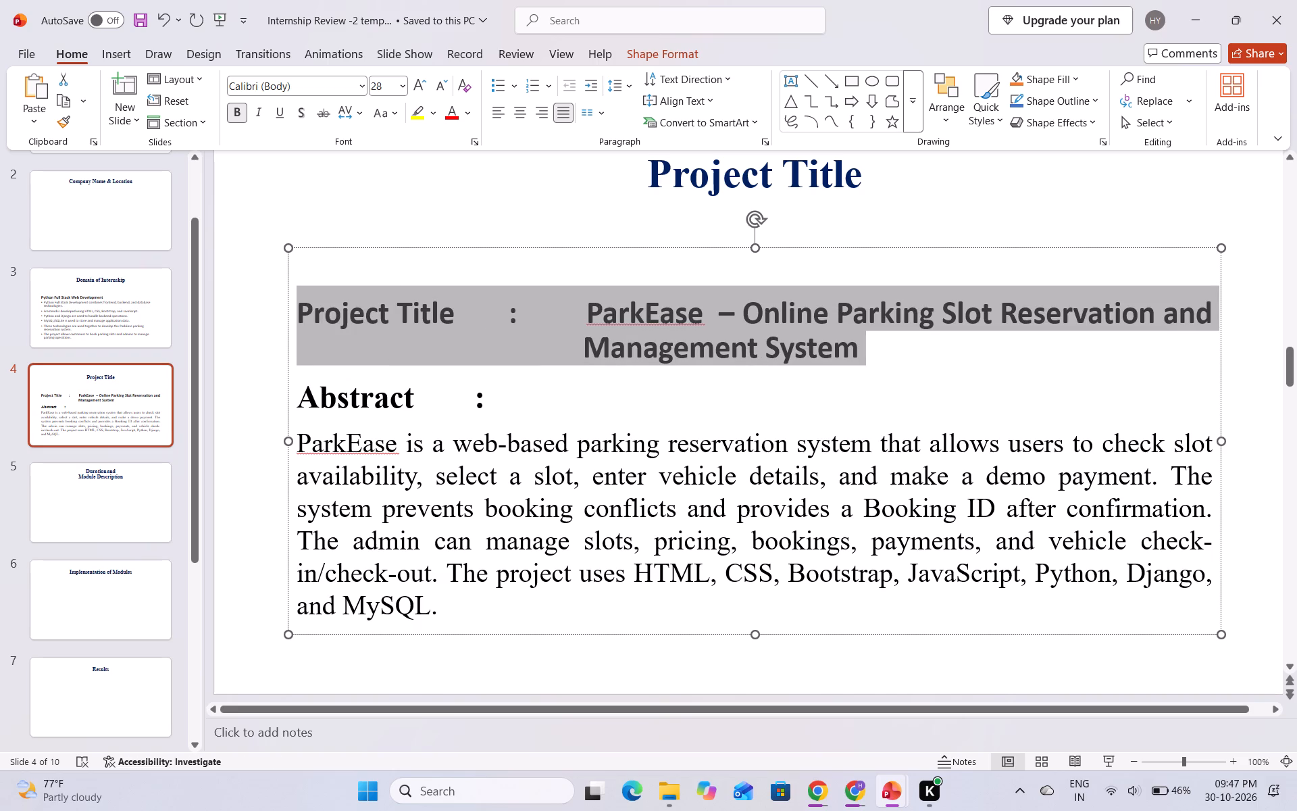
{"action": "left_click_drag", "start_coordinate": [321, 314], "coordinate": [320, 314]}
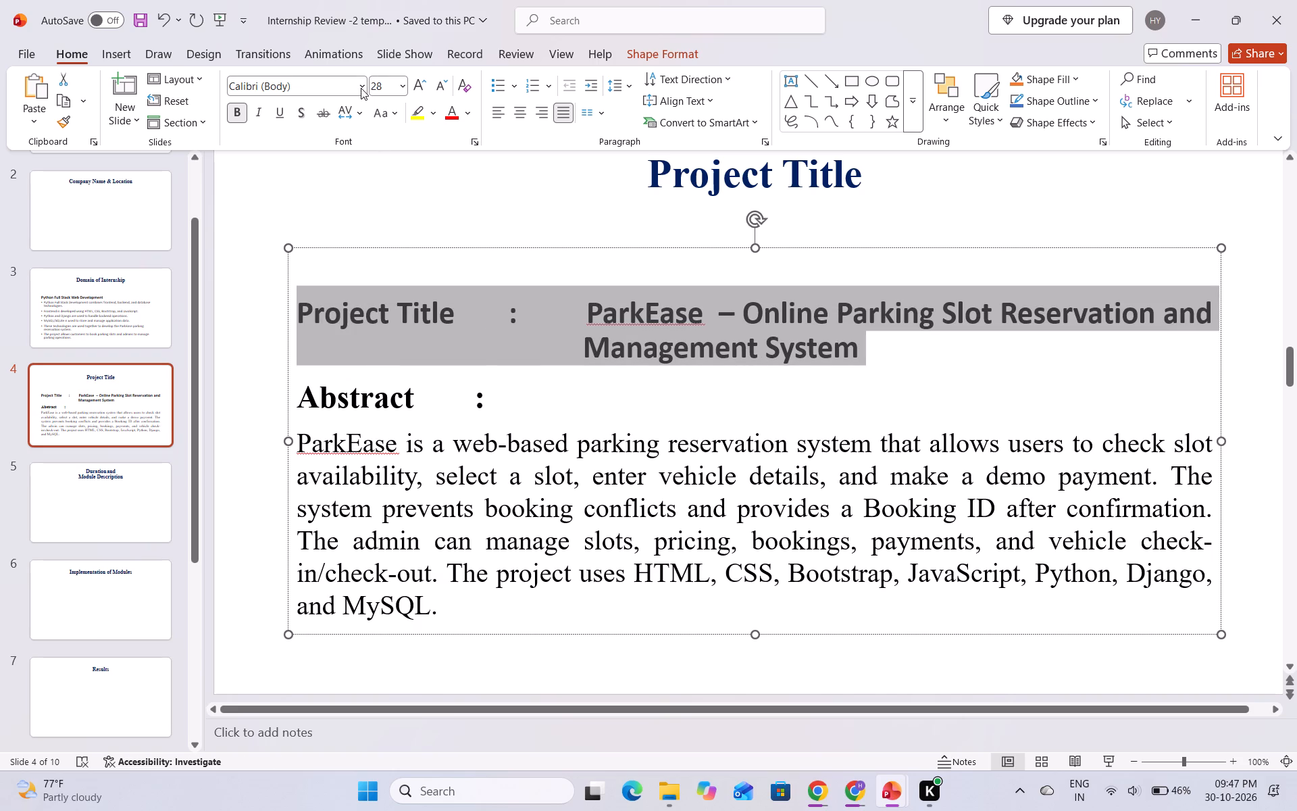
{"action": "left_click", "coordinate": [361, 88]}
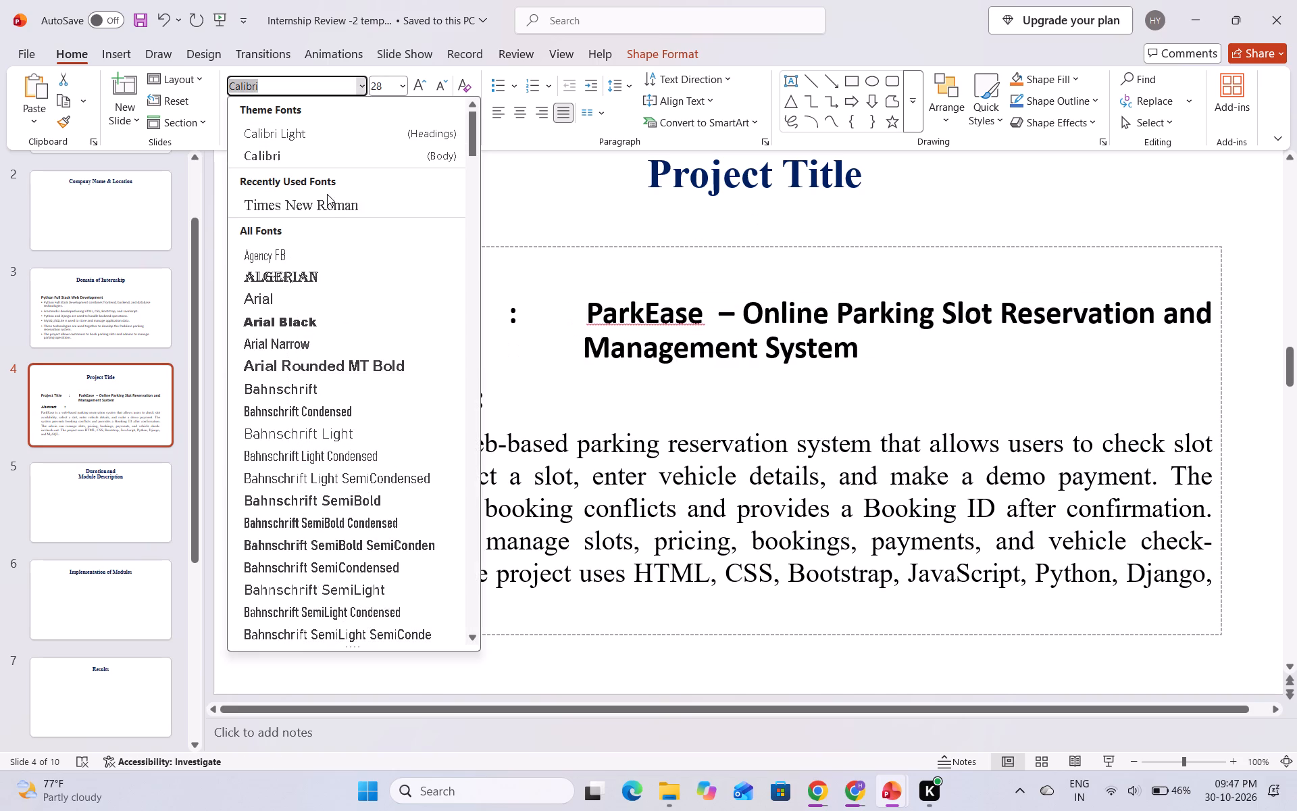
{"action": "left_click", "coordinate": [328, 204]}
{"action": "left_click", "coordinate": [524, 399]}
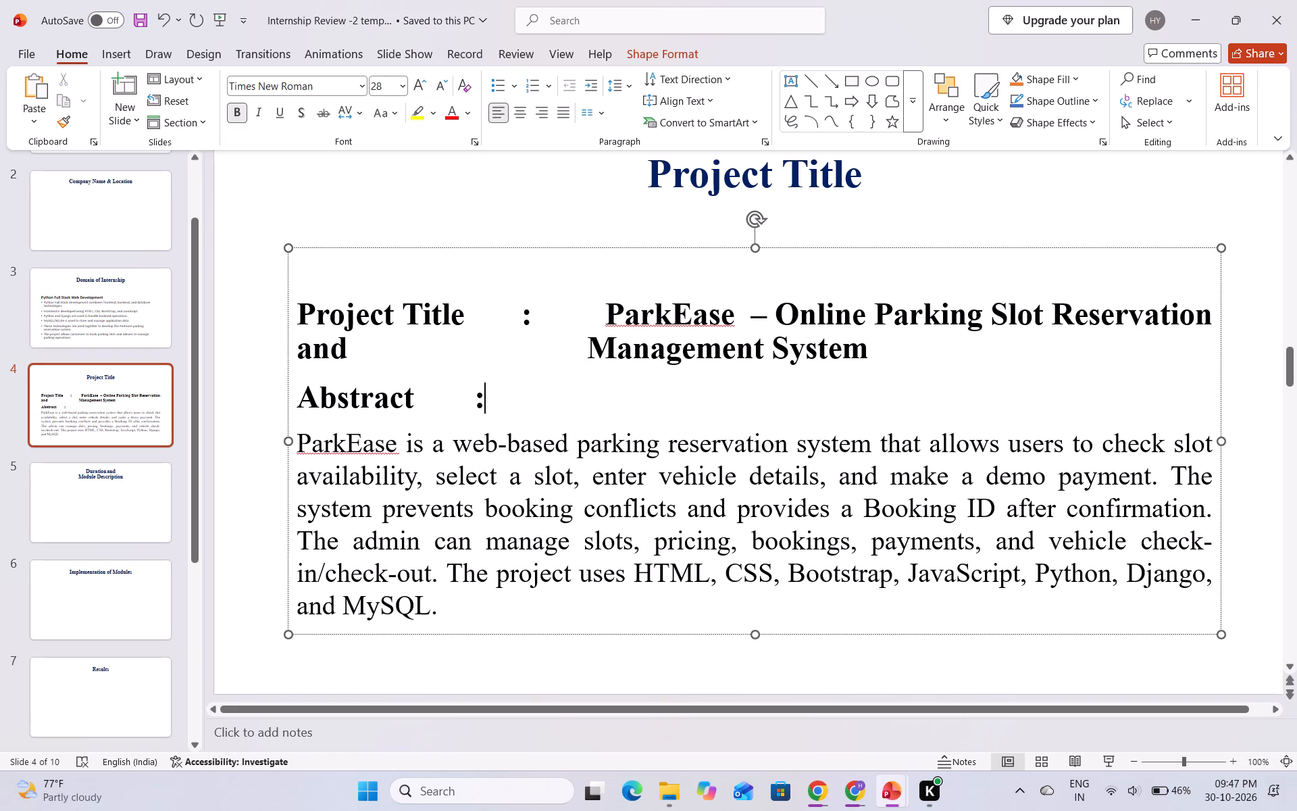
Adjust the spaces before "ParkEase" and "Management System" so both lines of the project name start at the same position.
{"action": "left_click", "coordinate": [591, 342]}
{"action": "key", "text": "space"}
{"action": "key", "text": "space"}
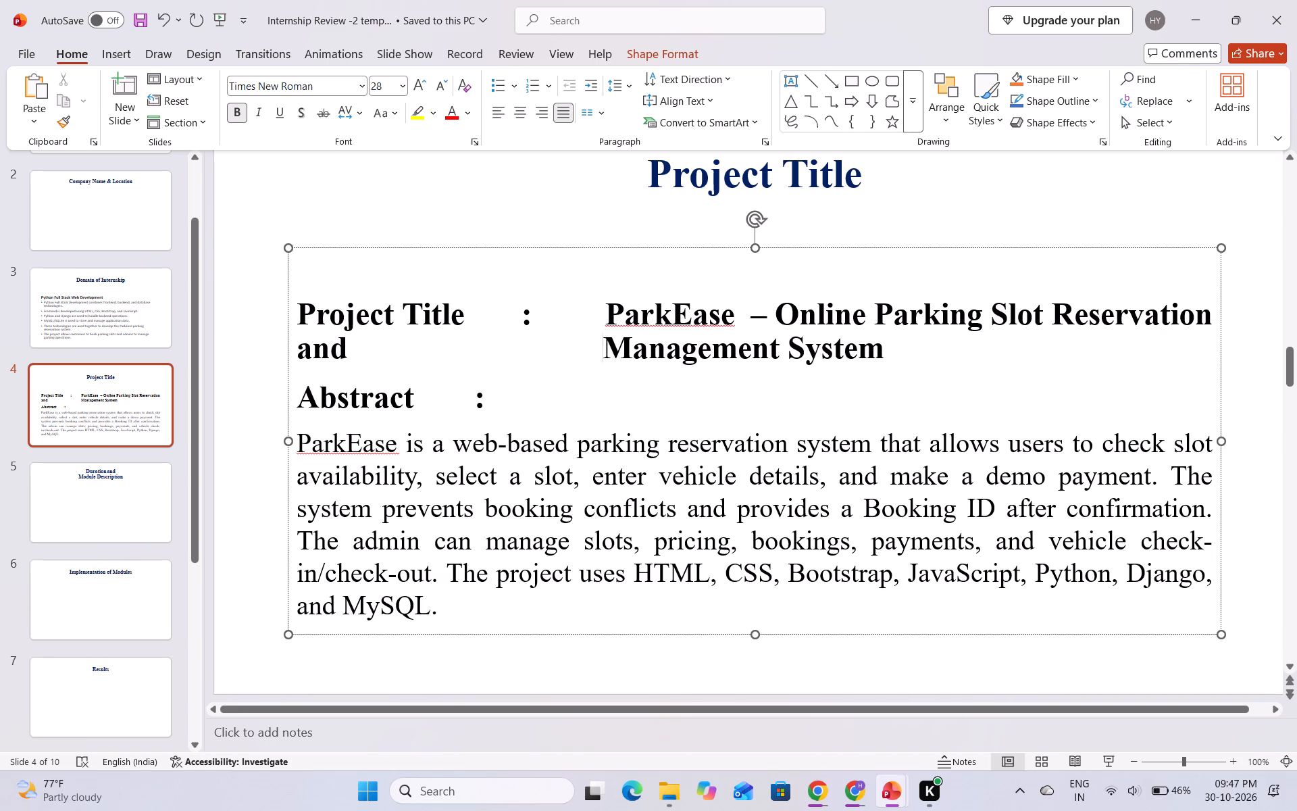
{"action": "left_click", "coordinate": [611, 310]}
{"action": "key", "text": "BackSpace"}
{"action": "key", "text": "BackSpace"}
{"action": "key", "text": "BackSpace"}
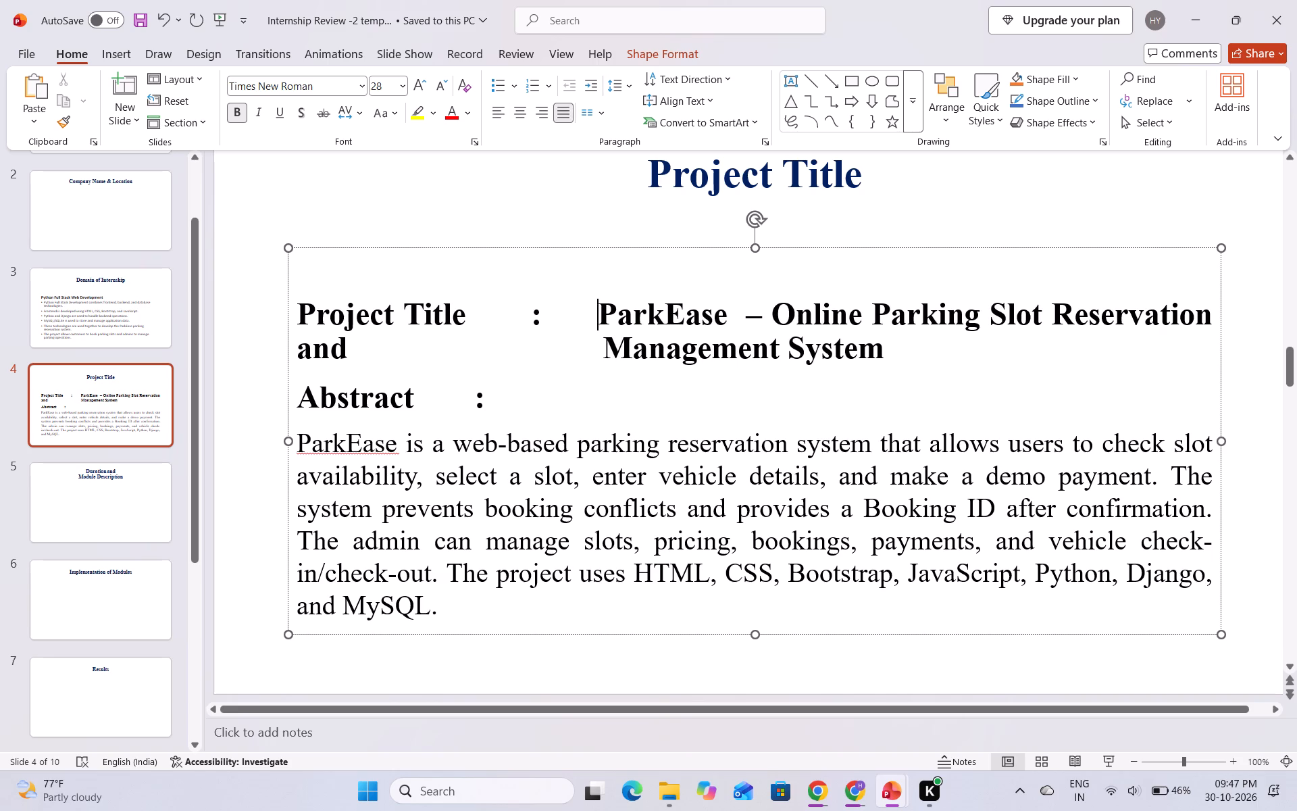
{"action": "key", "text": "BackSpace"}
{"action": "left_click", "coordinate": [603, 336]}
{"action": "key", "text": "BackSpace"}
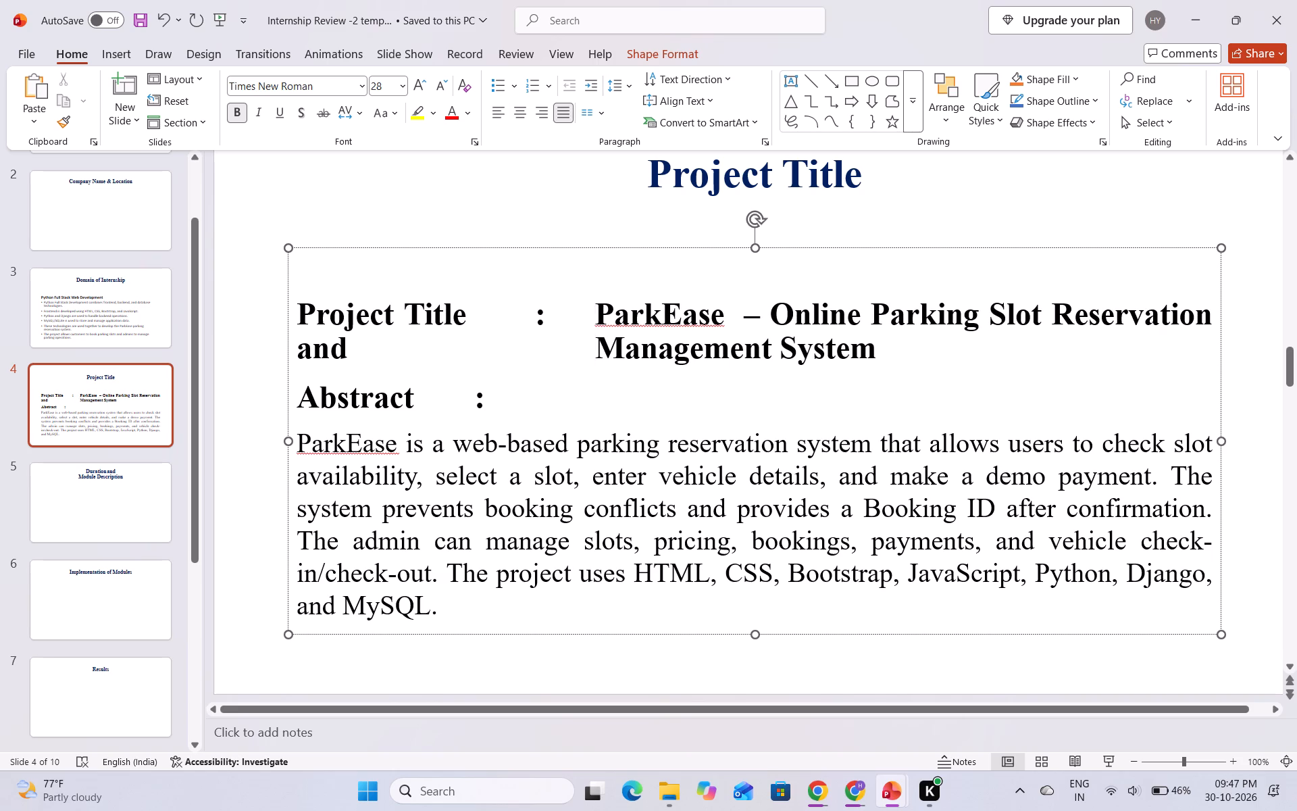
{"action": "left_click", "coordinate": [600, 378]}
Remove the extra spaces before the colon after "Project Title" so it lines up with the Abstract heading's colon.
{"action": "left_click", "coordinate": [533, 320]}
{"action": "key", "text": "BackSpace"}
{"action": "key", "text": "BackSpace"}
{"action": "key", "text": "BackSpace"}
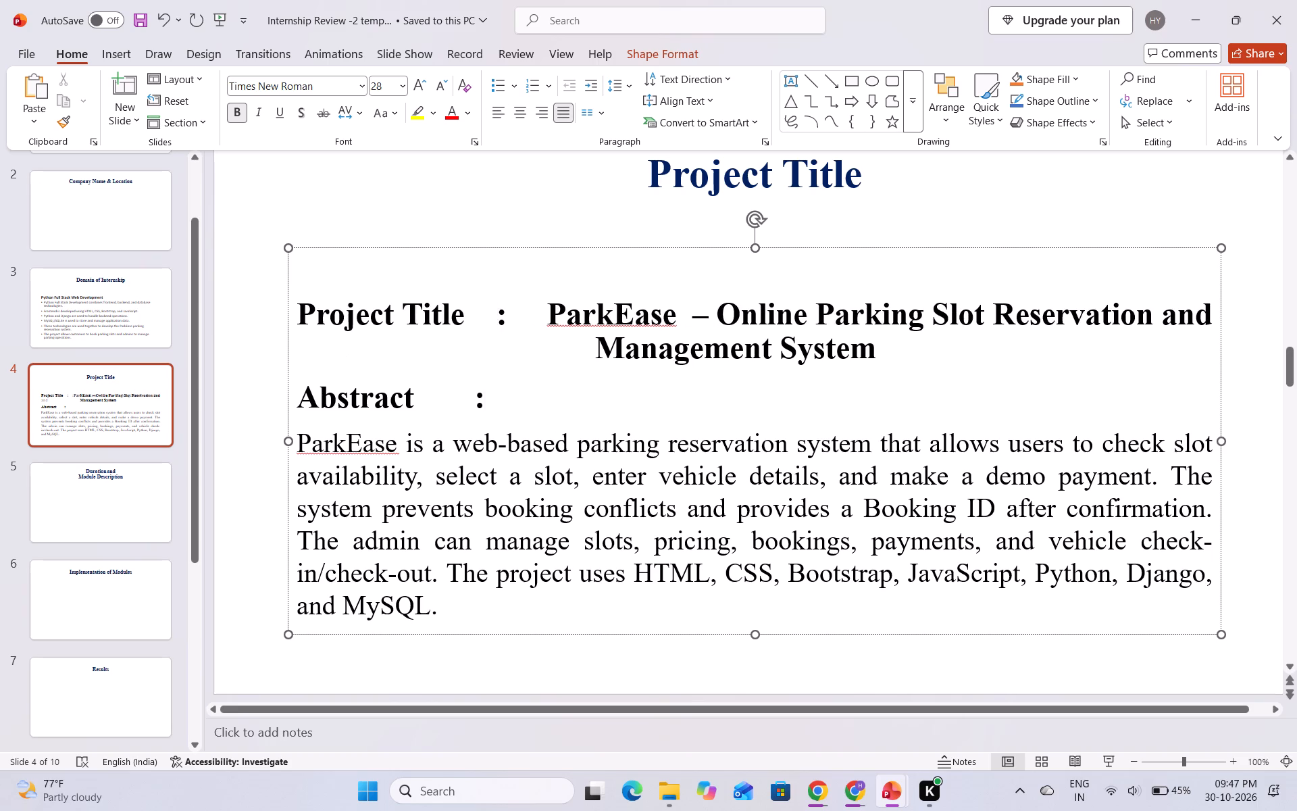
{"action": "key", "text": "BackSpace"}
{"action": "left_click", "coordinate": [481, 391]}
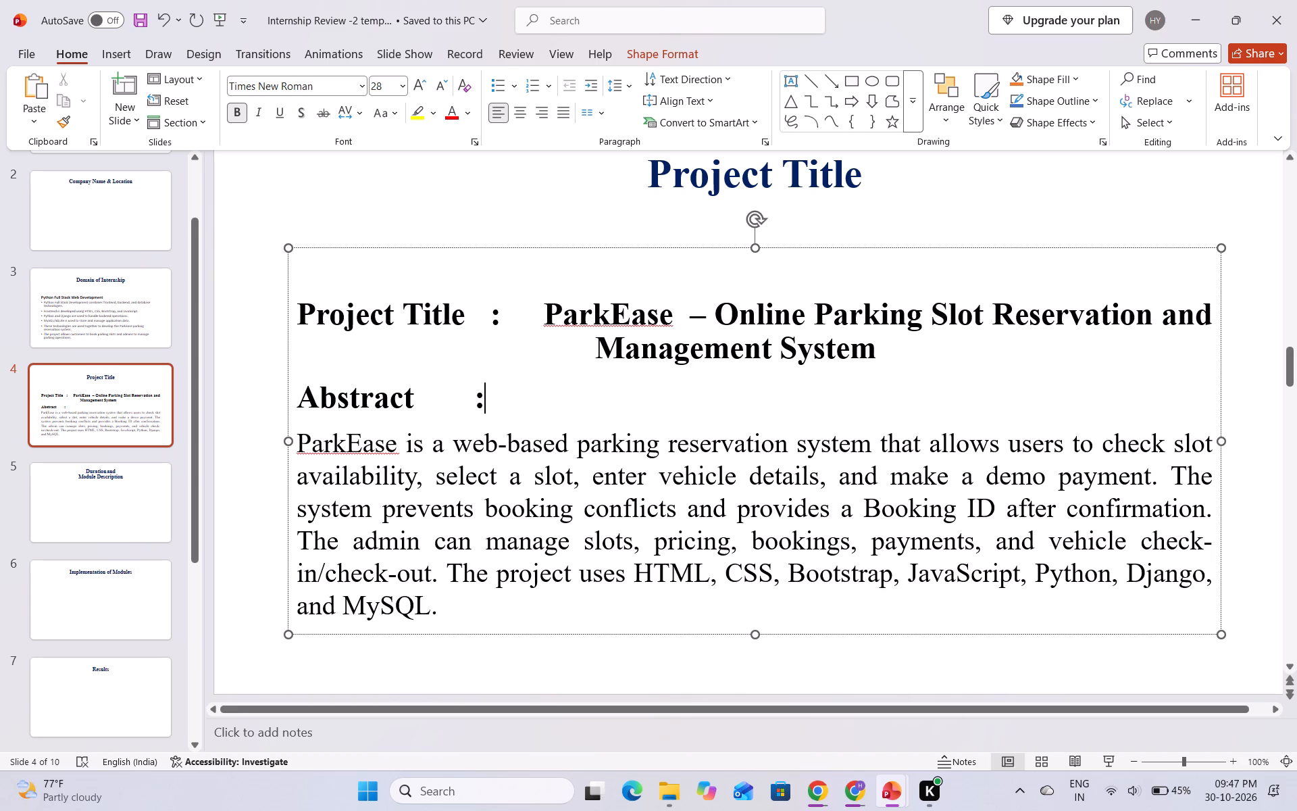
{"action": "left_click", "coordinate": [489, 317]}
{"action": "key", "text": "BackSpace"}
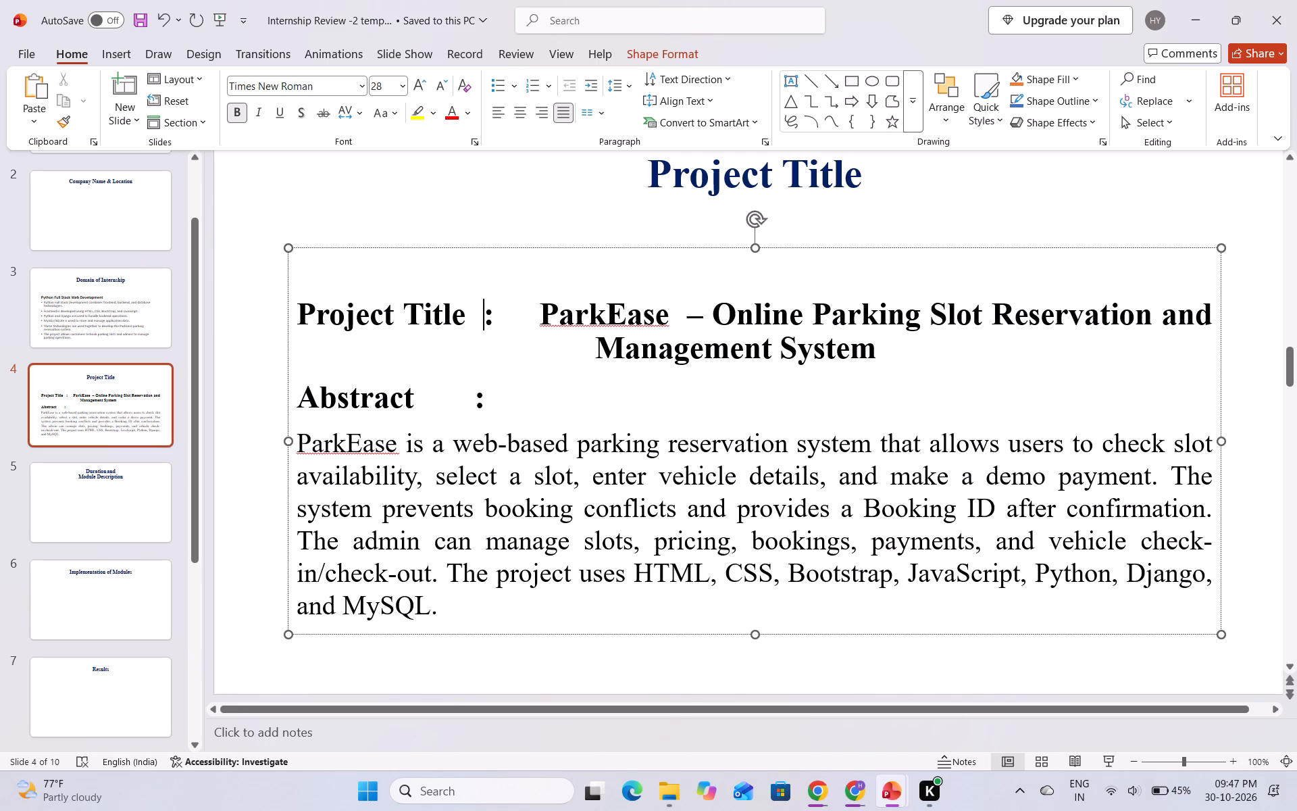
{"action": "key", "text": "BackSpace"}
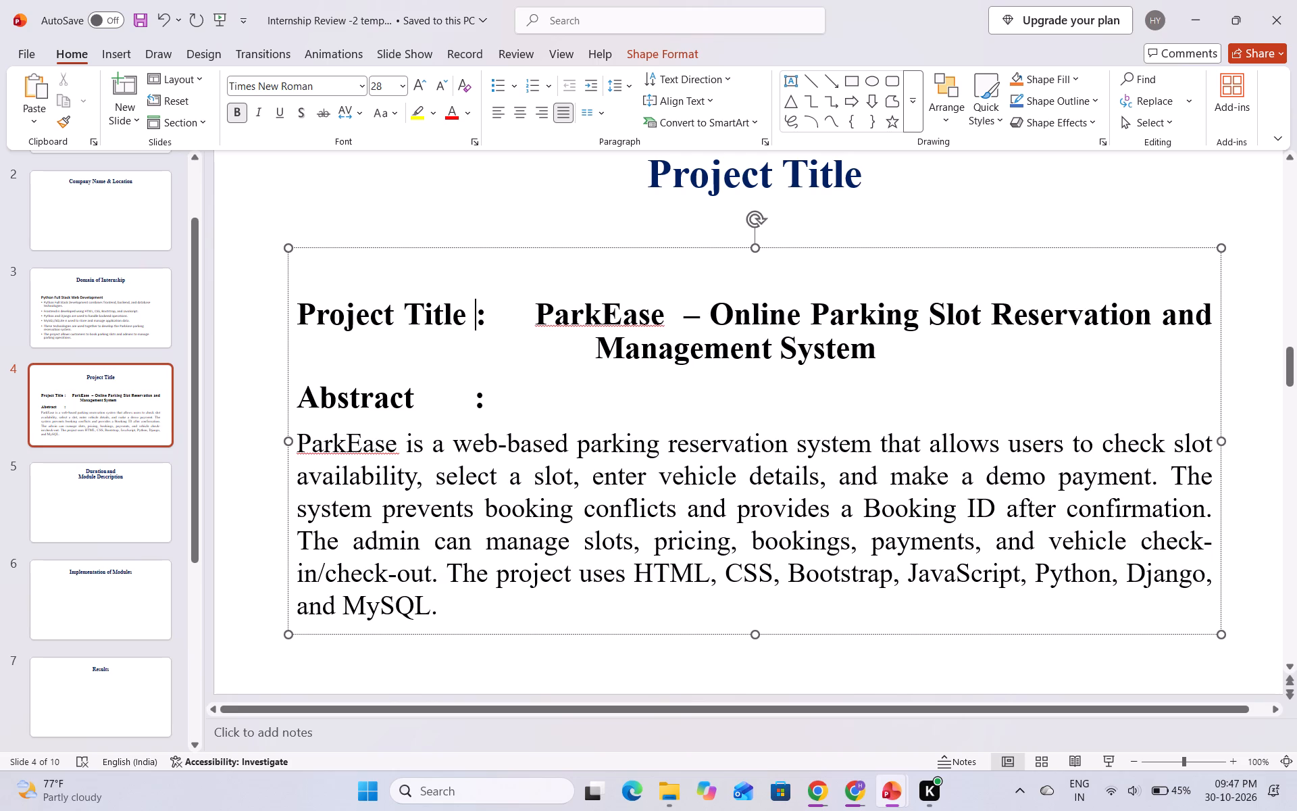
Delete three spaces before "Management System" to bring the second line of the project name closer to the start of "ParkEase".
{"action": "left_click", "coordinate": [595, 350]}
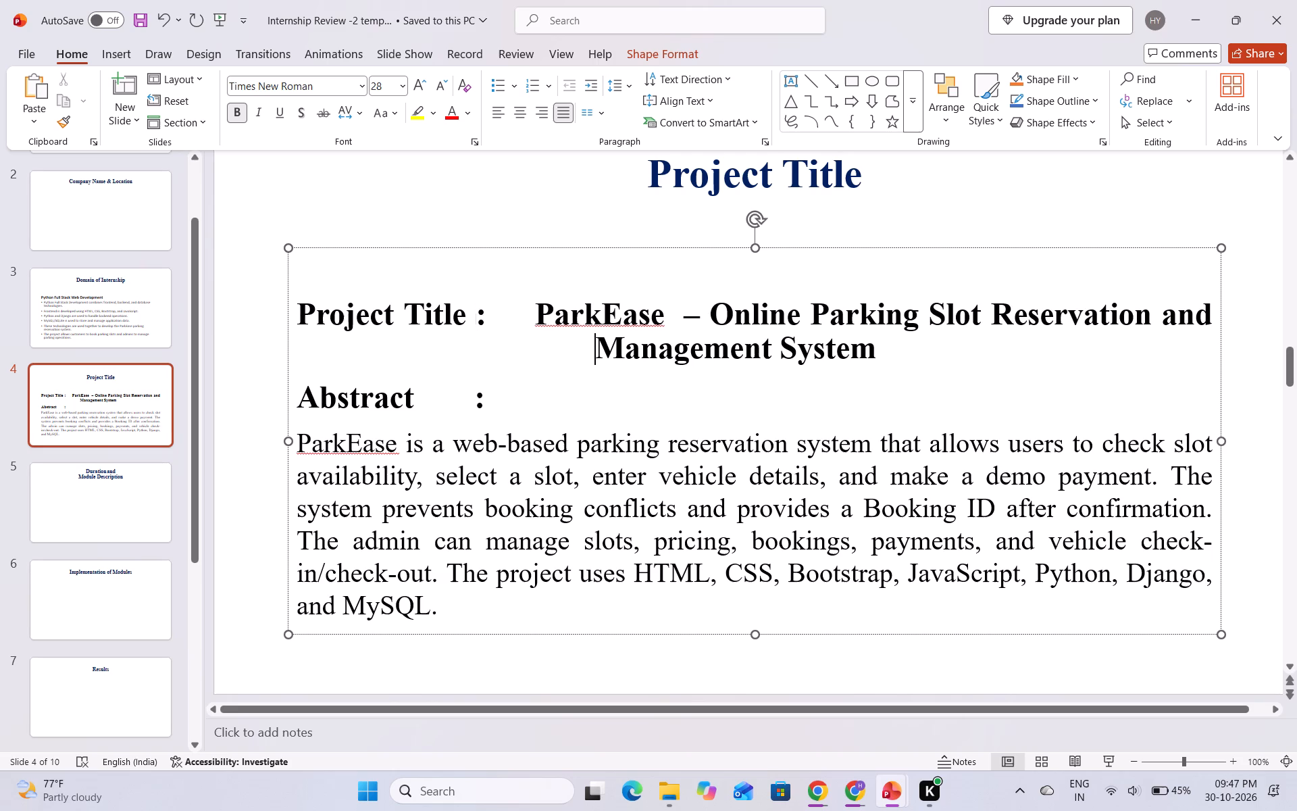
{"action": "key", "text": "BackSpace"}
{"action": "key", "text": "BackSpace"}
{"action": "key", "text": "BackSpace"}
Add an extra space after the dash between "ParkEase" and "Online" to even out the spacing around it.
{"action": "left_click", "coordinate": [687, 314]}
{"action": "key", "text": "BackSpace"}
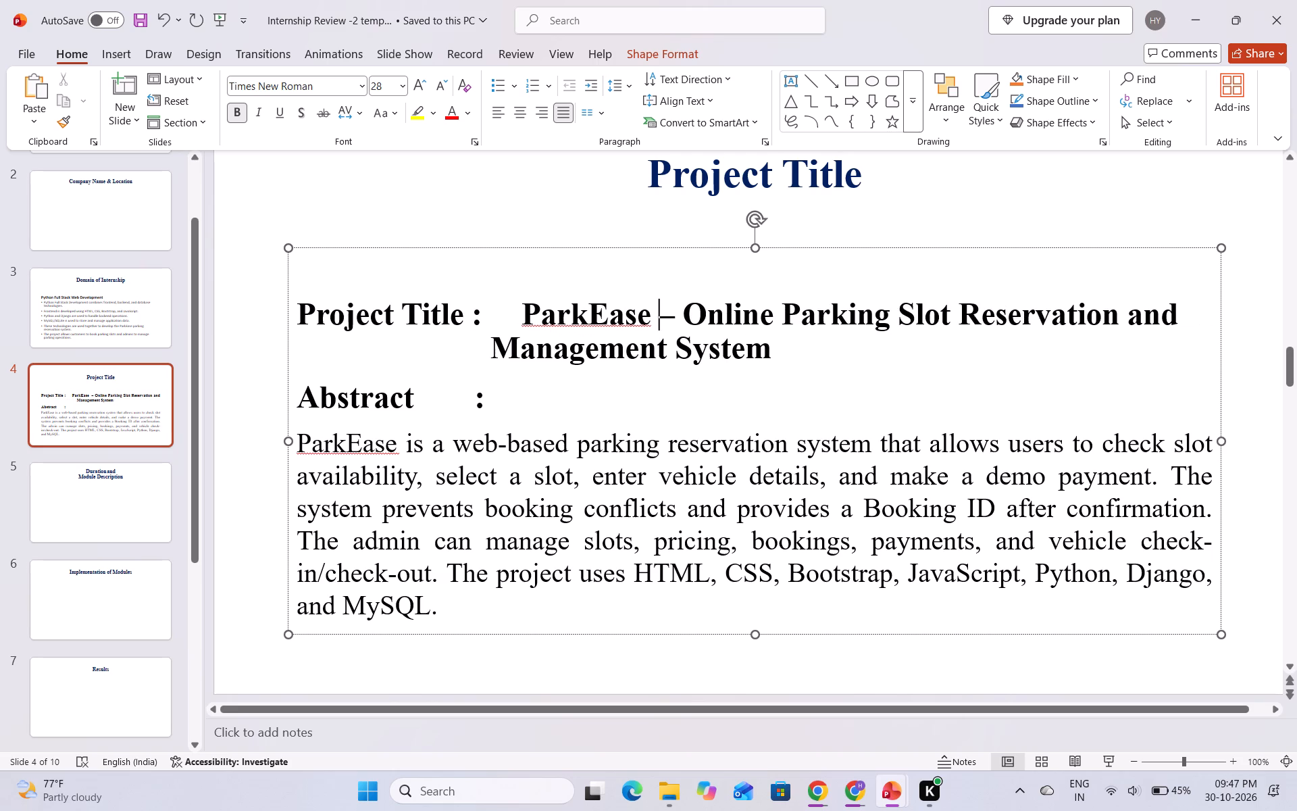
{"action": "key", "text": "space"}
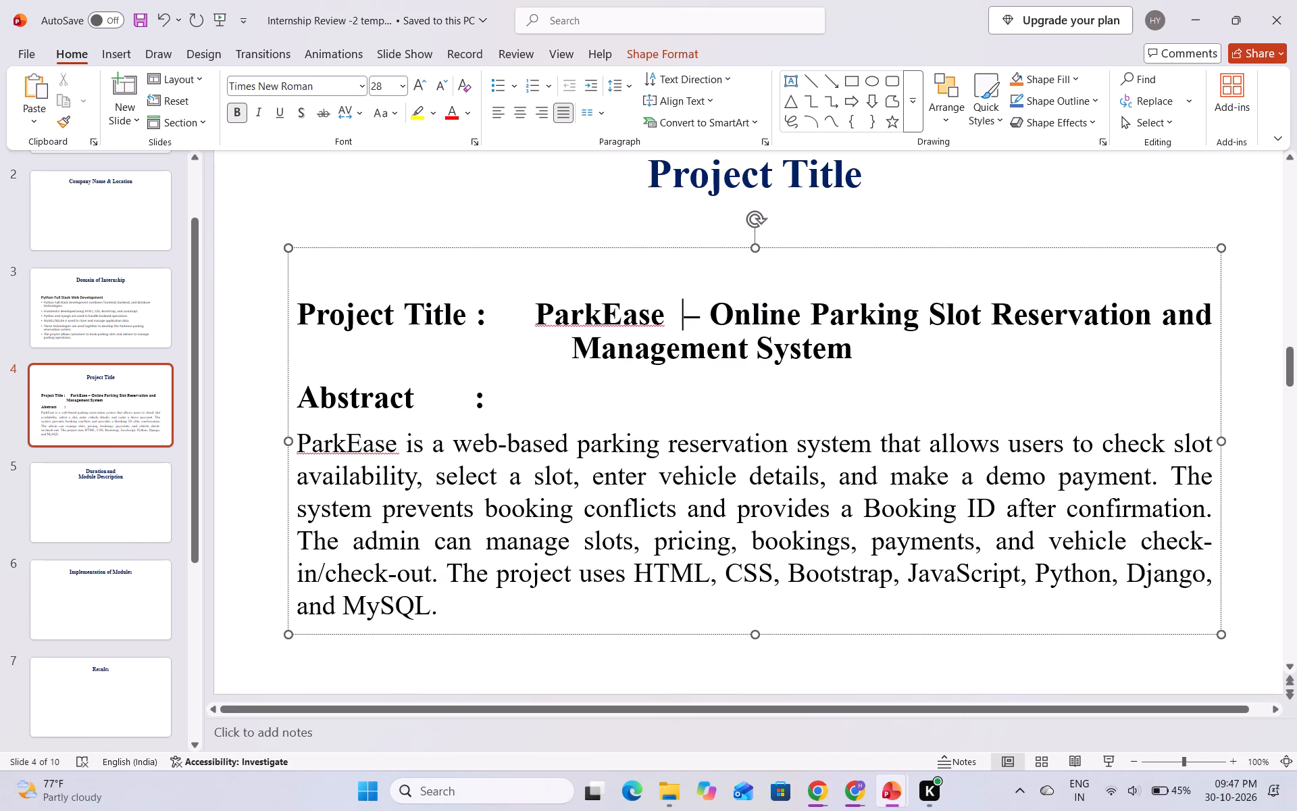
{"action": "left_click", "coordinate": [708, 308]}
{"action": "key", "text": "space"}
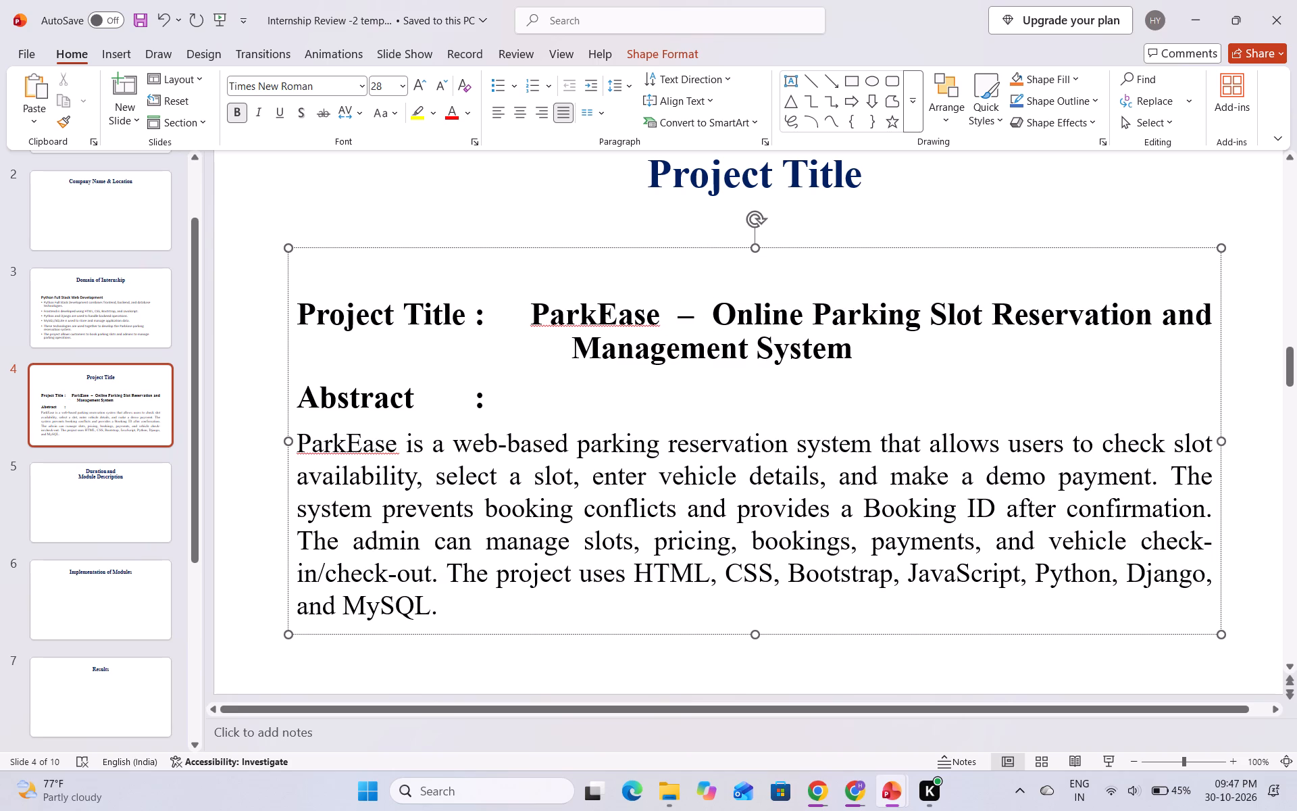
Adjust the spacing before "Management System" so it starts directly below "ParkEase".
{"action": "left_click", "coordinate": [565, 345]}
{"action": "key", "text": "BackSpace"}
{"action": "key", "text": "BackSpace"}
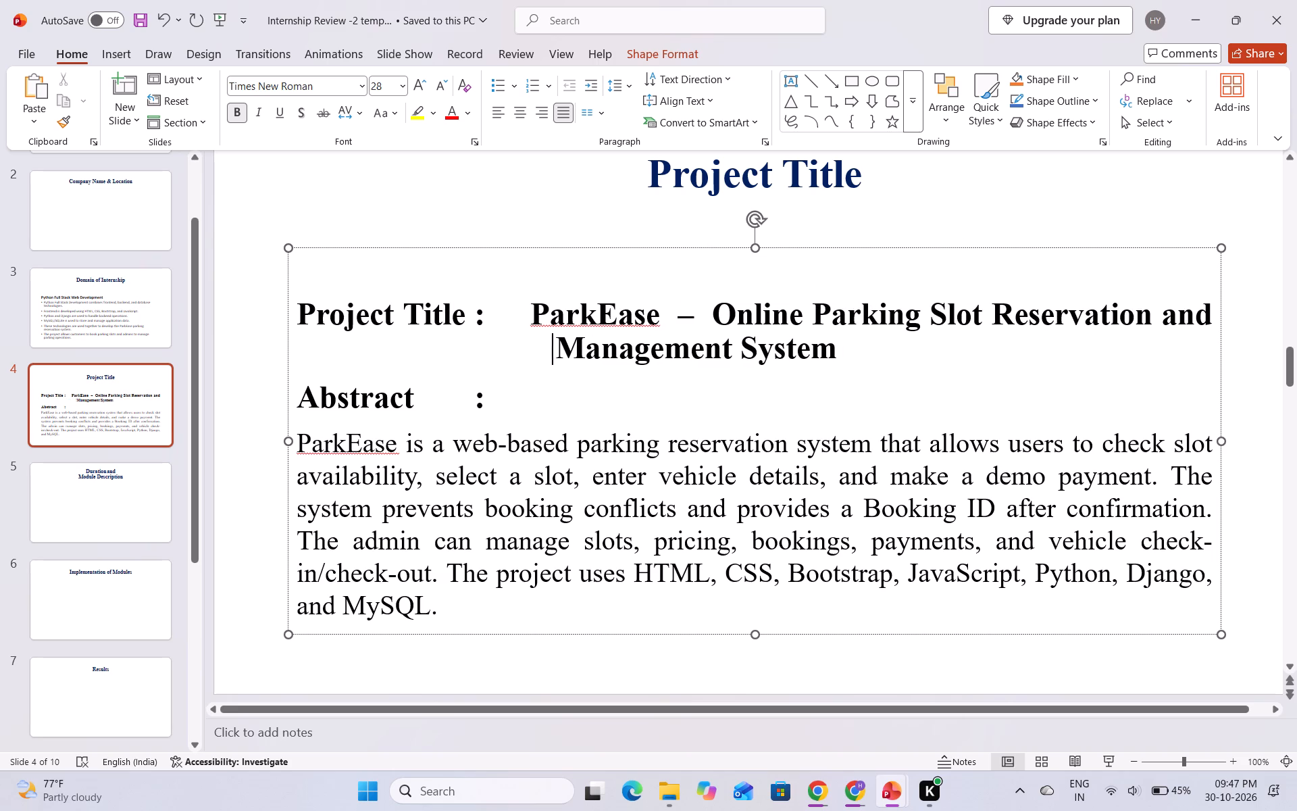
{"action": "key", "text": "Right"}
{"action": "key", "text": "BackSpace"}
{"action": "key", "text": "BackSpace"}
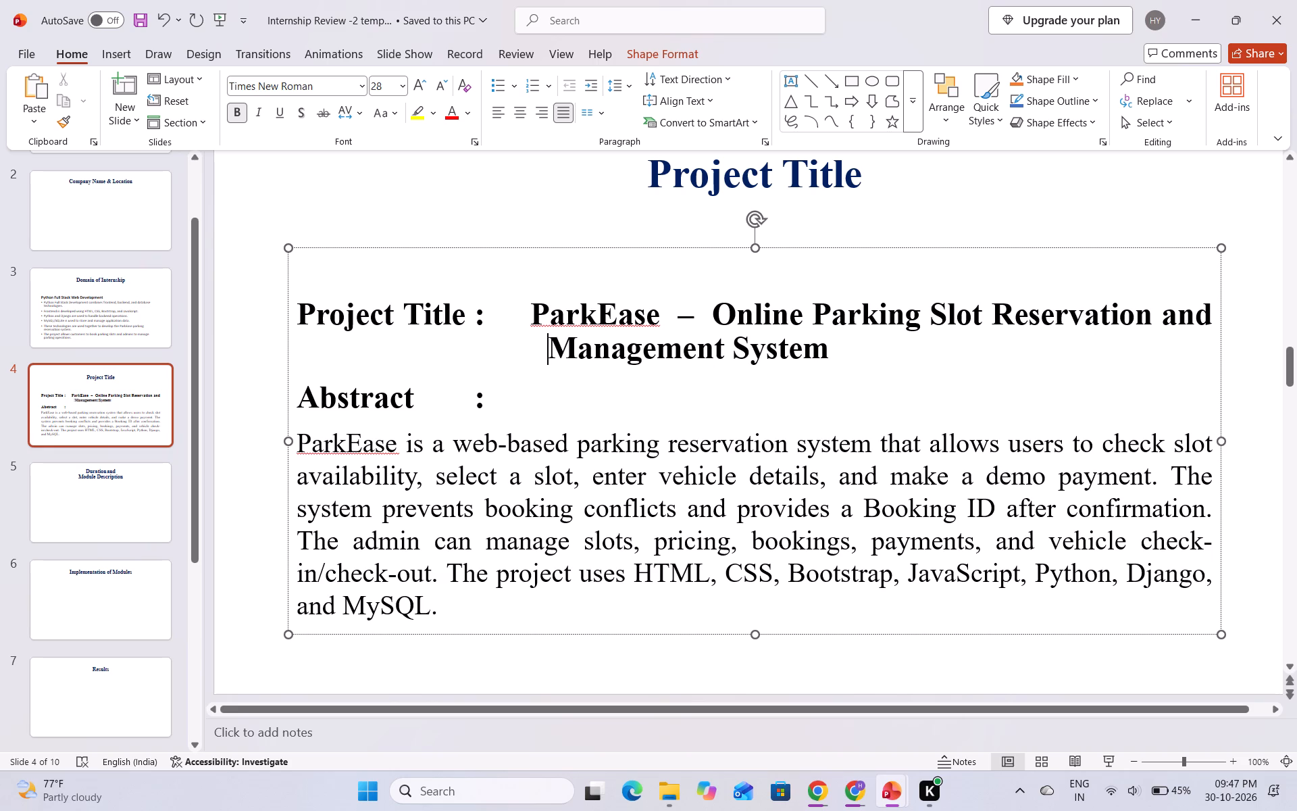
{"action": "key", "text": "BackSpace"}
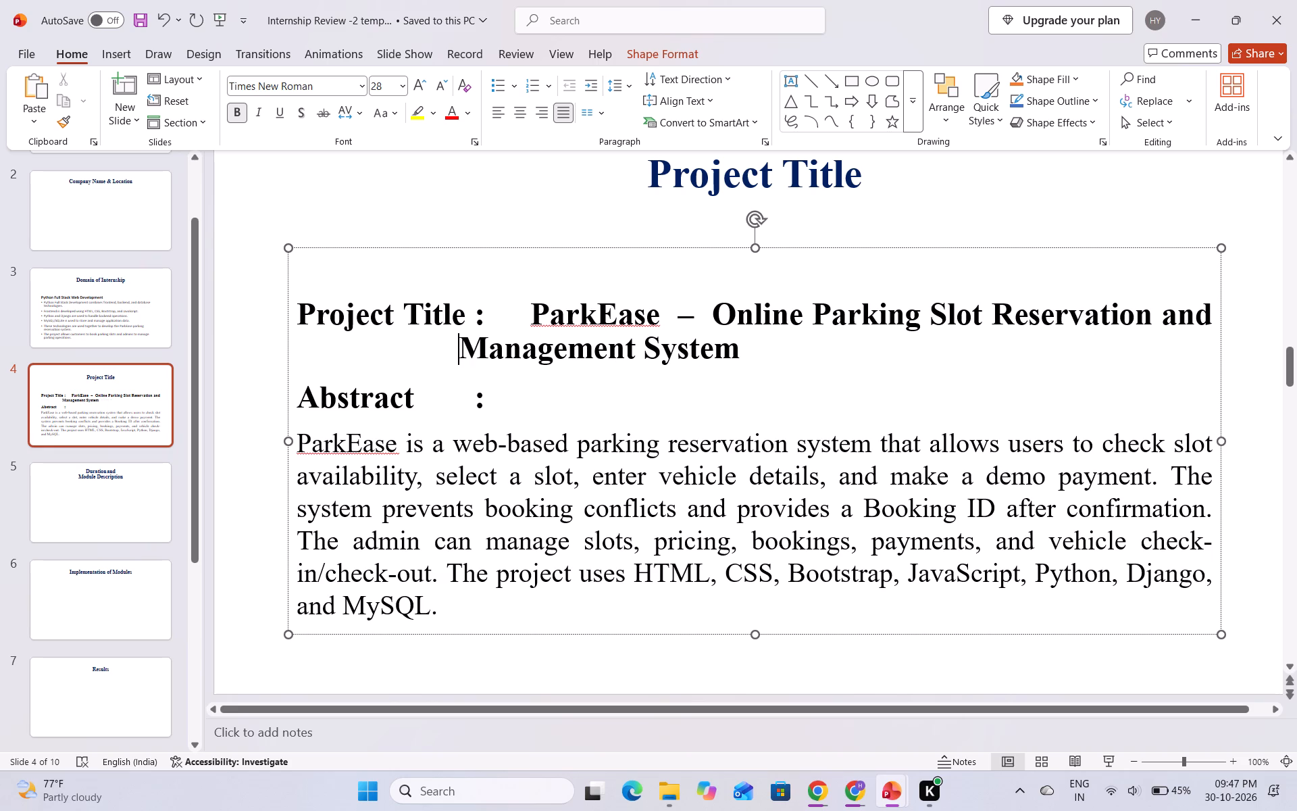
{"action": "key", "text": "Tab"}
{"action": "key", "text": "BackSpace"}
{"action": "key", "text": "space"}
{"action": "key", "text": "space"}
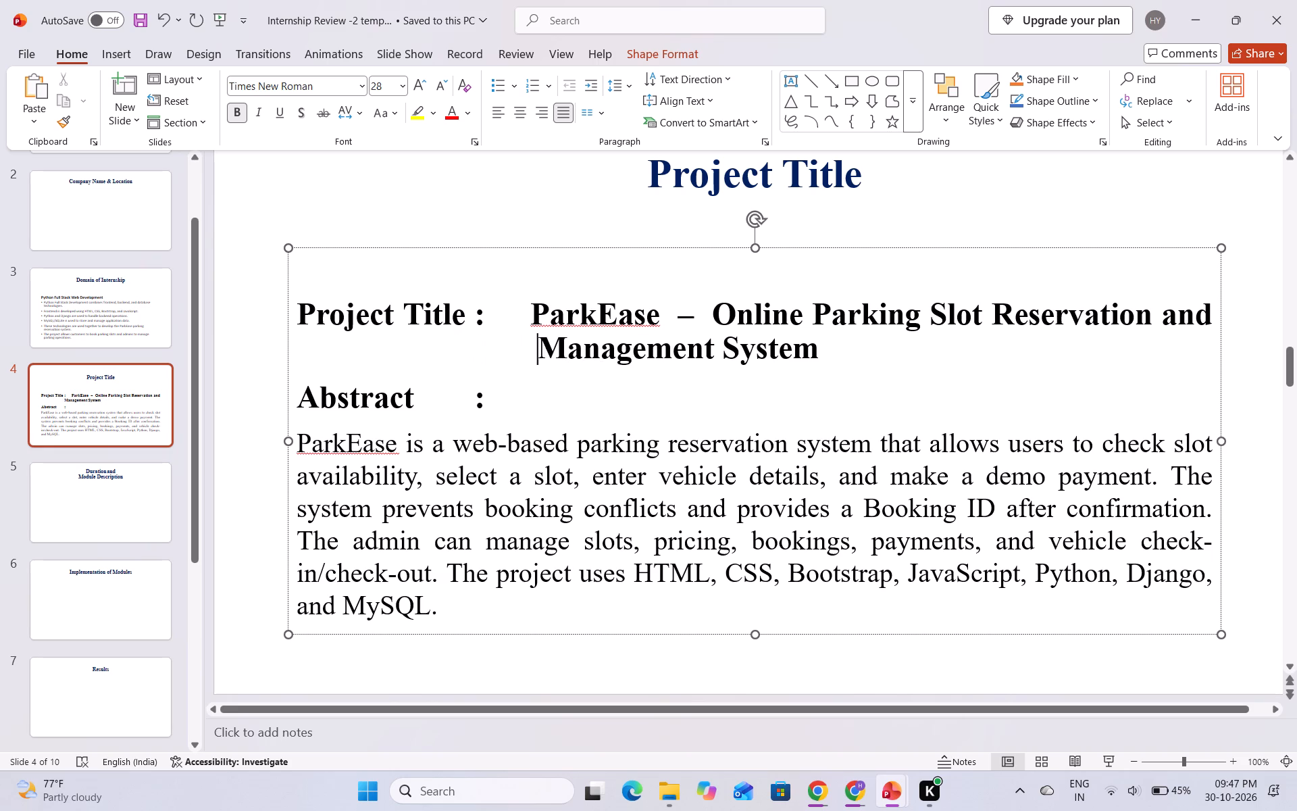
{"action": "key", "text": "BackSpace"}
Compare the Project Title slide with the Project Title and Abstract slide in the Review 1 presentation, and return to the Review 2 deck.
{"action": "scroll", "coordinate": [556, 346], "scroll_direction": "up", "scroll_amount": 1}
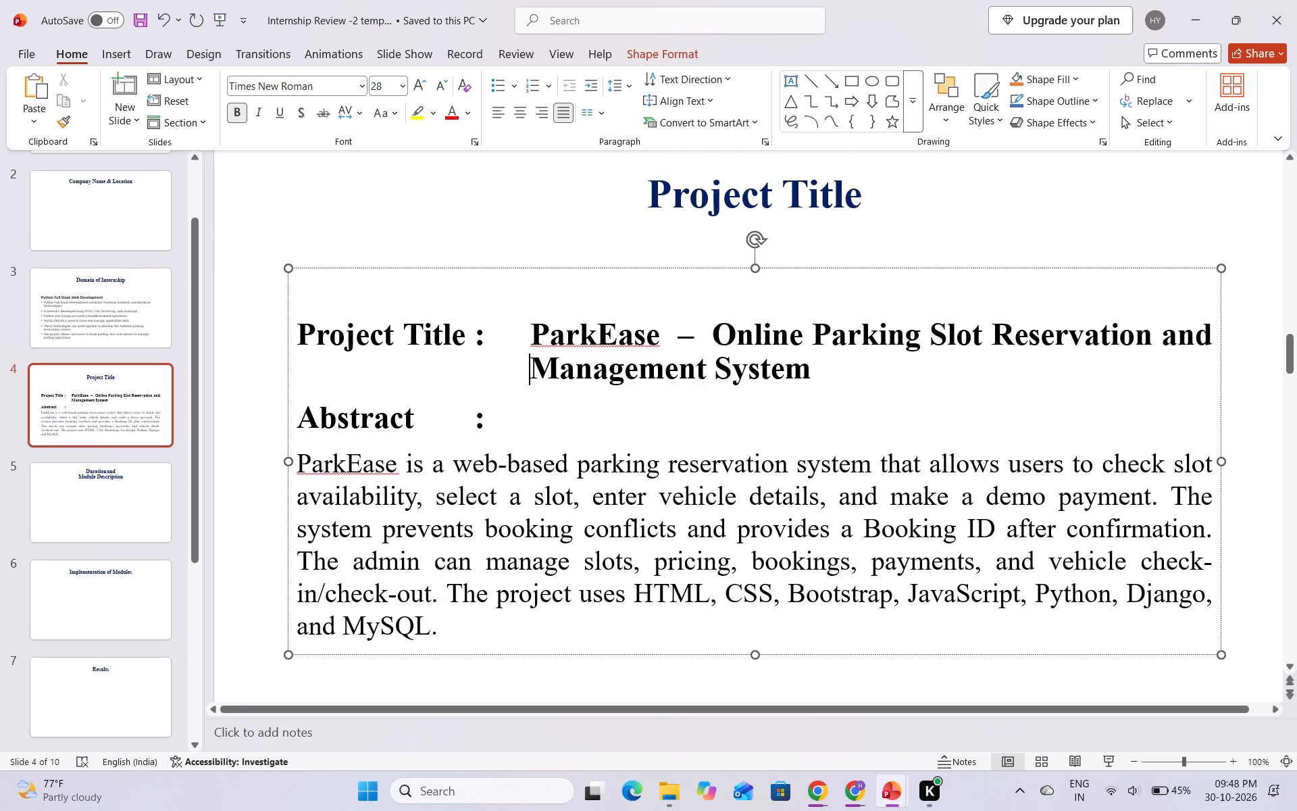
{"action": "scroll", "coordinate": [604, 375], "scroll_direction": "up", "scroll_amount": 1}
{"action": "scroll", "coordinate": [522, 374], "scroll_direction": "down", "scroll_amount": 1}
{"action": "scroll", "coordinate": [576, 449], "scroll_direction": "up", "scroll_amount": 1}
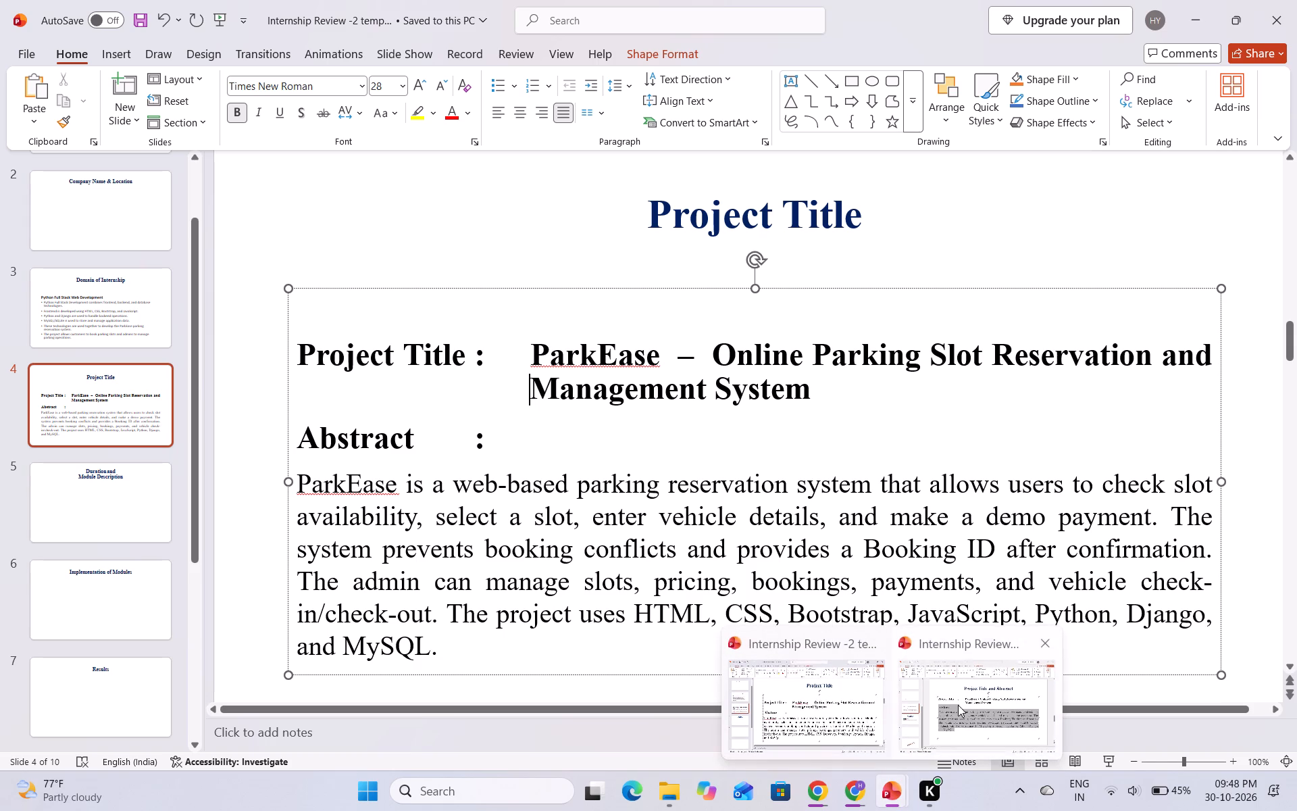
{"action": "left_click", "coordinate": [958, 705]}
{"action": "left_click", "coordinate": [774, 337]}
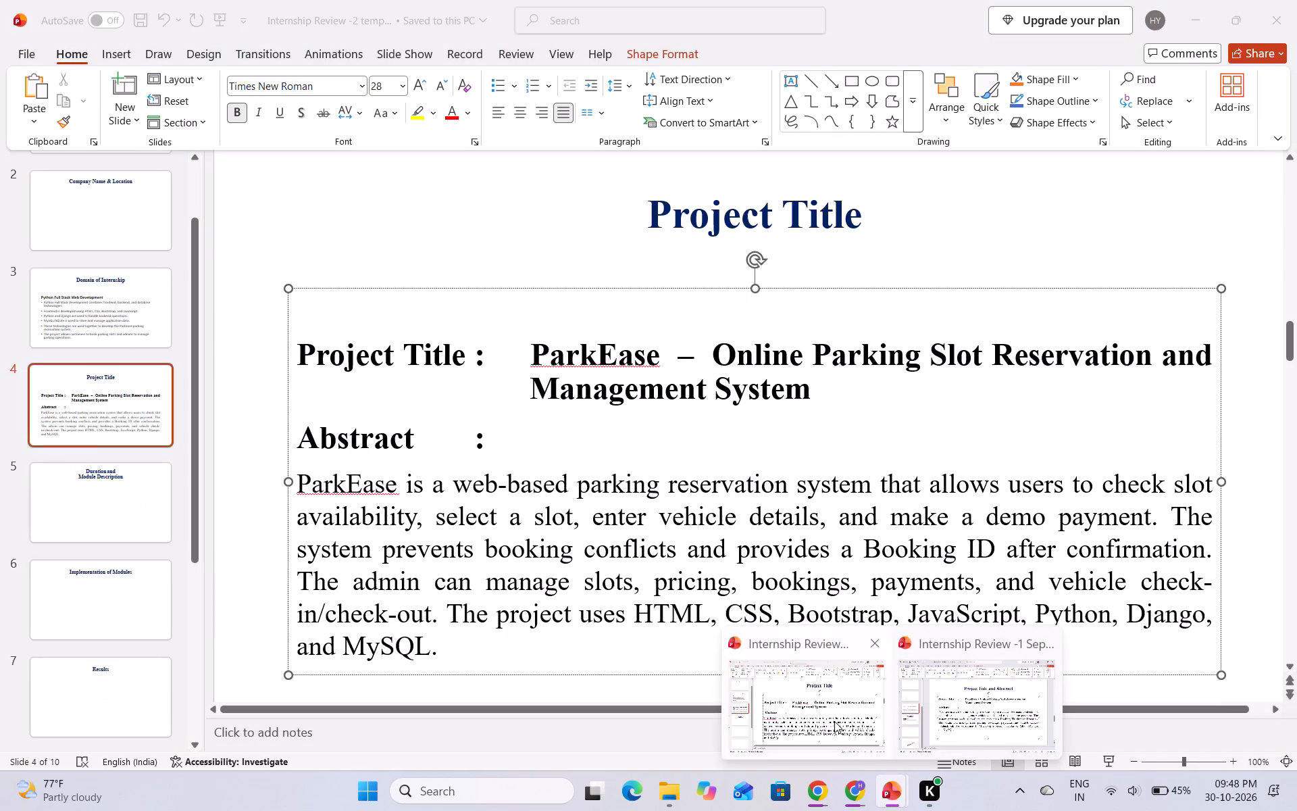
{"action": "left_click", "coordinate": [834, 721]}
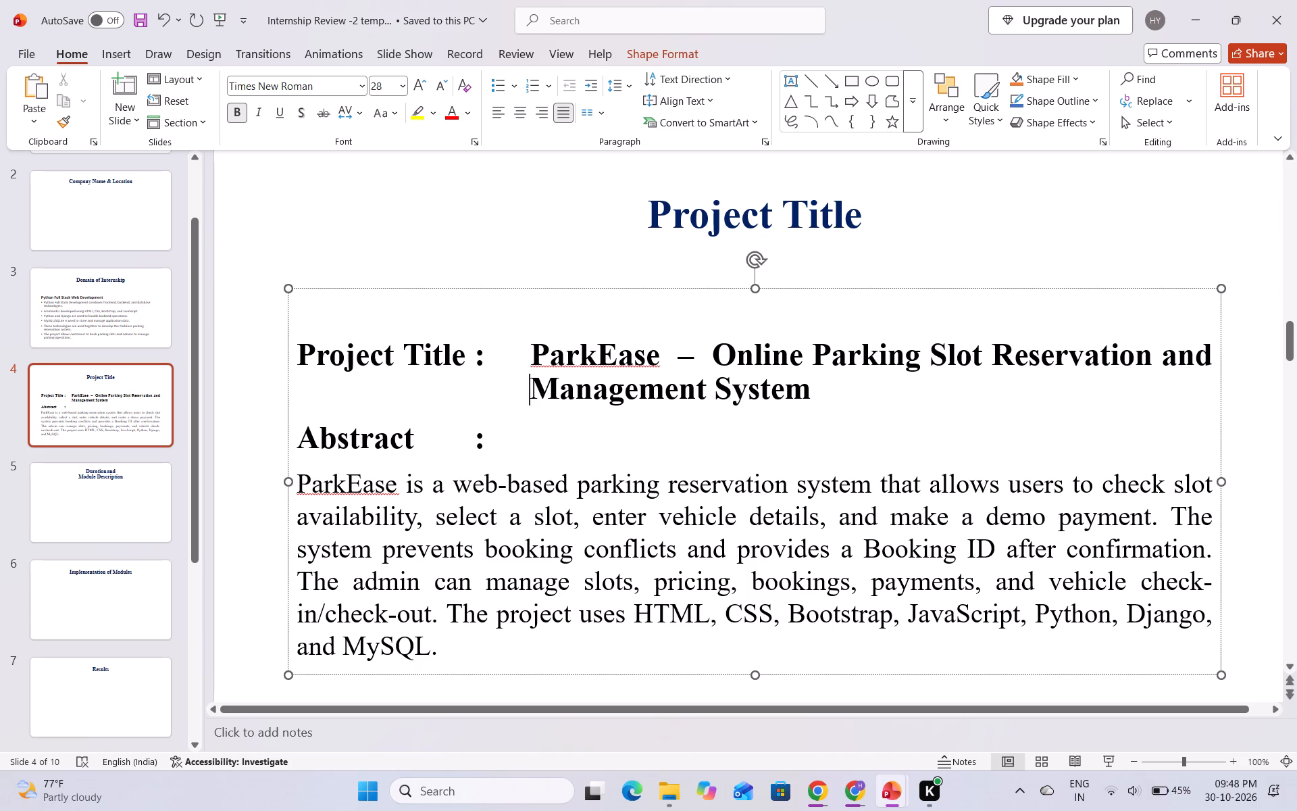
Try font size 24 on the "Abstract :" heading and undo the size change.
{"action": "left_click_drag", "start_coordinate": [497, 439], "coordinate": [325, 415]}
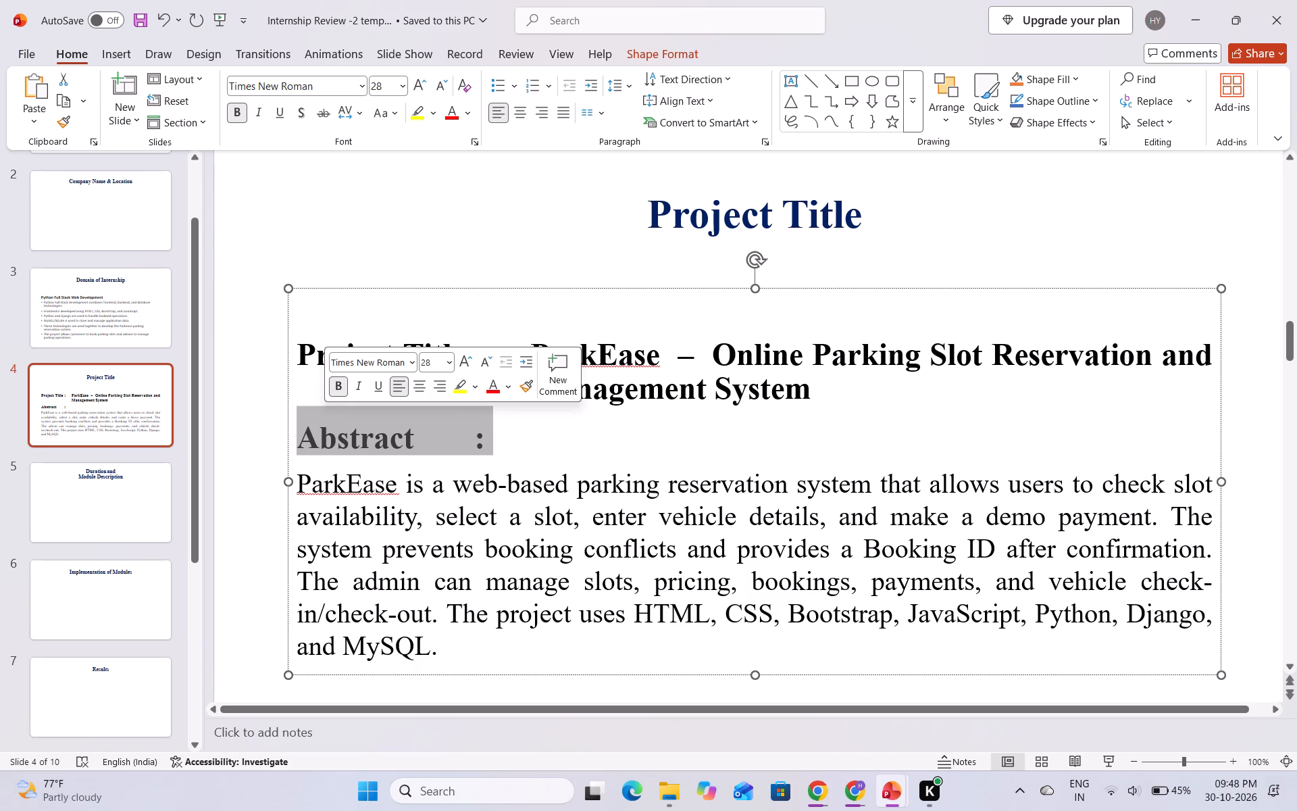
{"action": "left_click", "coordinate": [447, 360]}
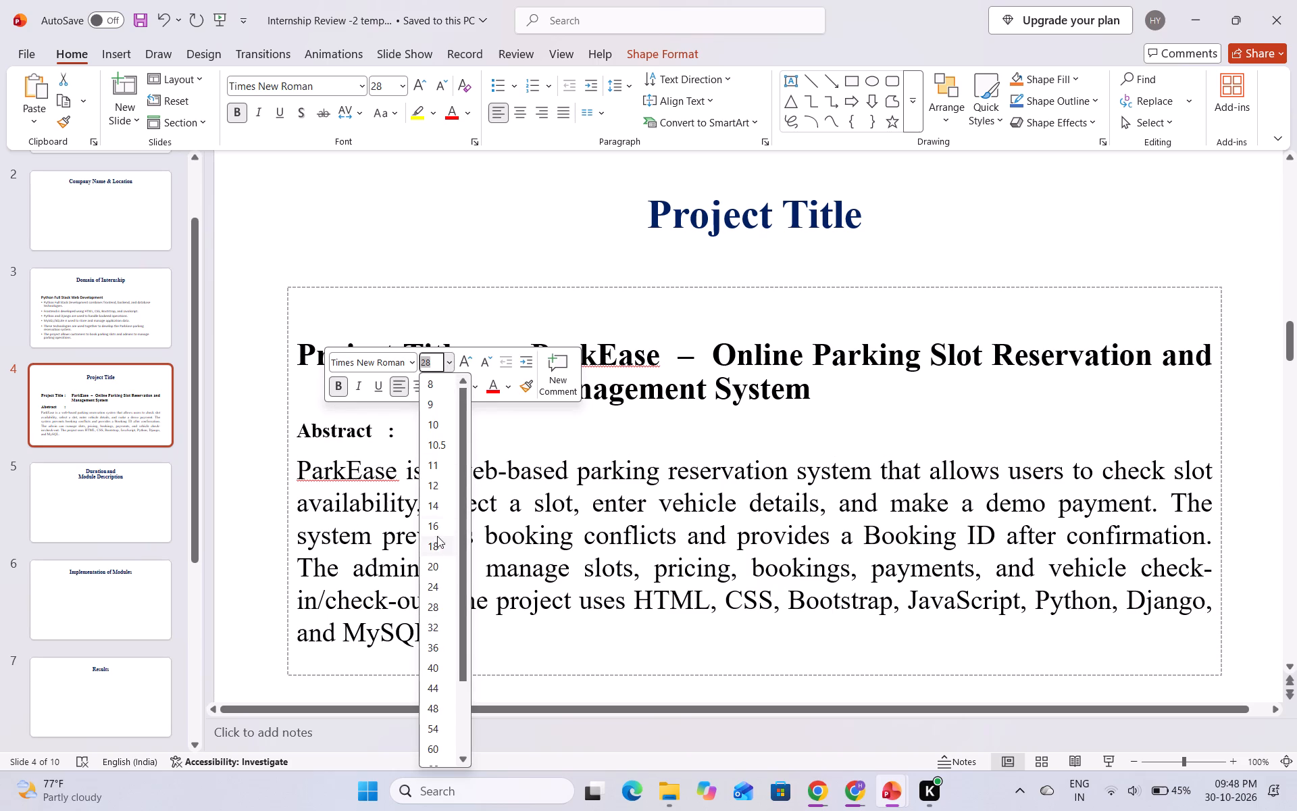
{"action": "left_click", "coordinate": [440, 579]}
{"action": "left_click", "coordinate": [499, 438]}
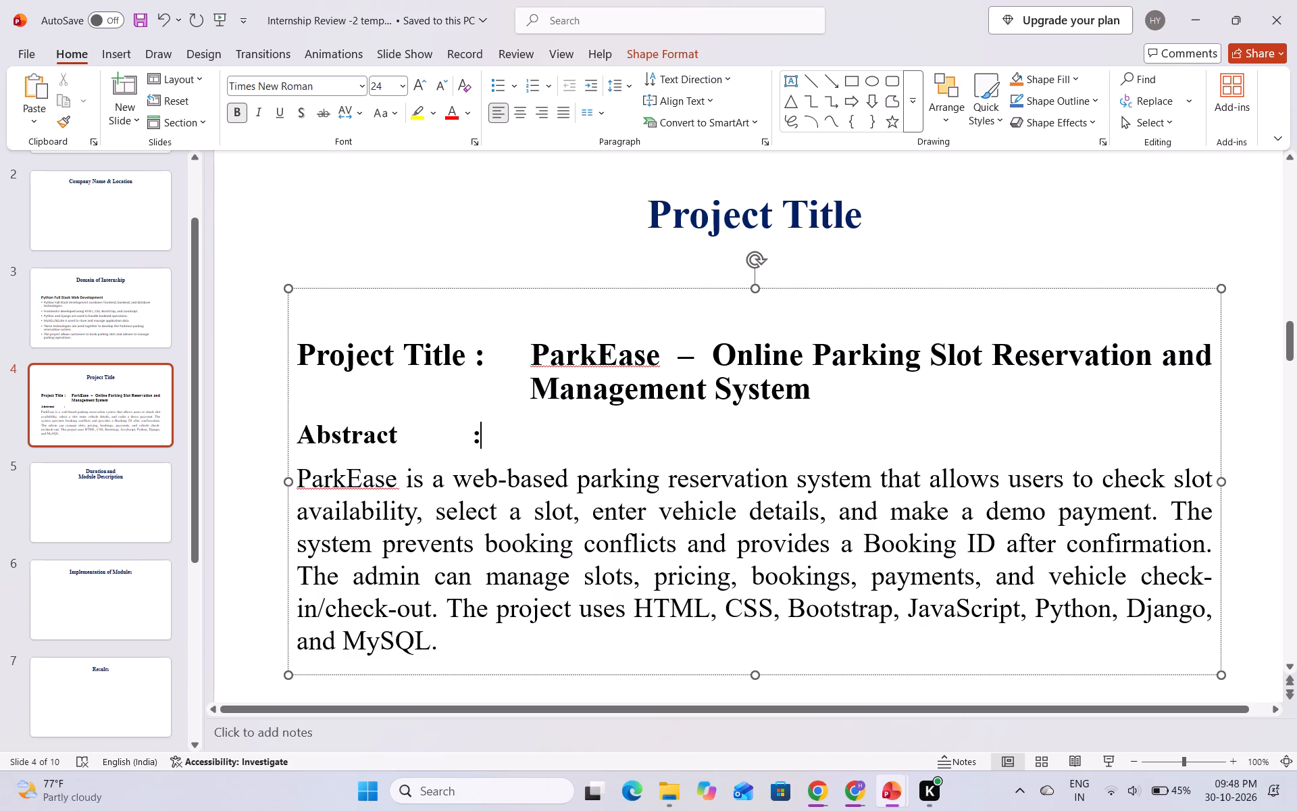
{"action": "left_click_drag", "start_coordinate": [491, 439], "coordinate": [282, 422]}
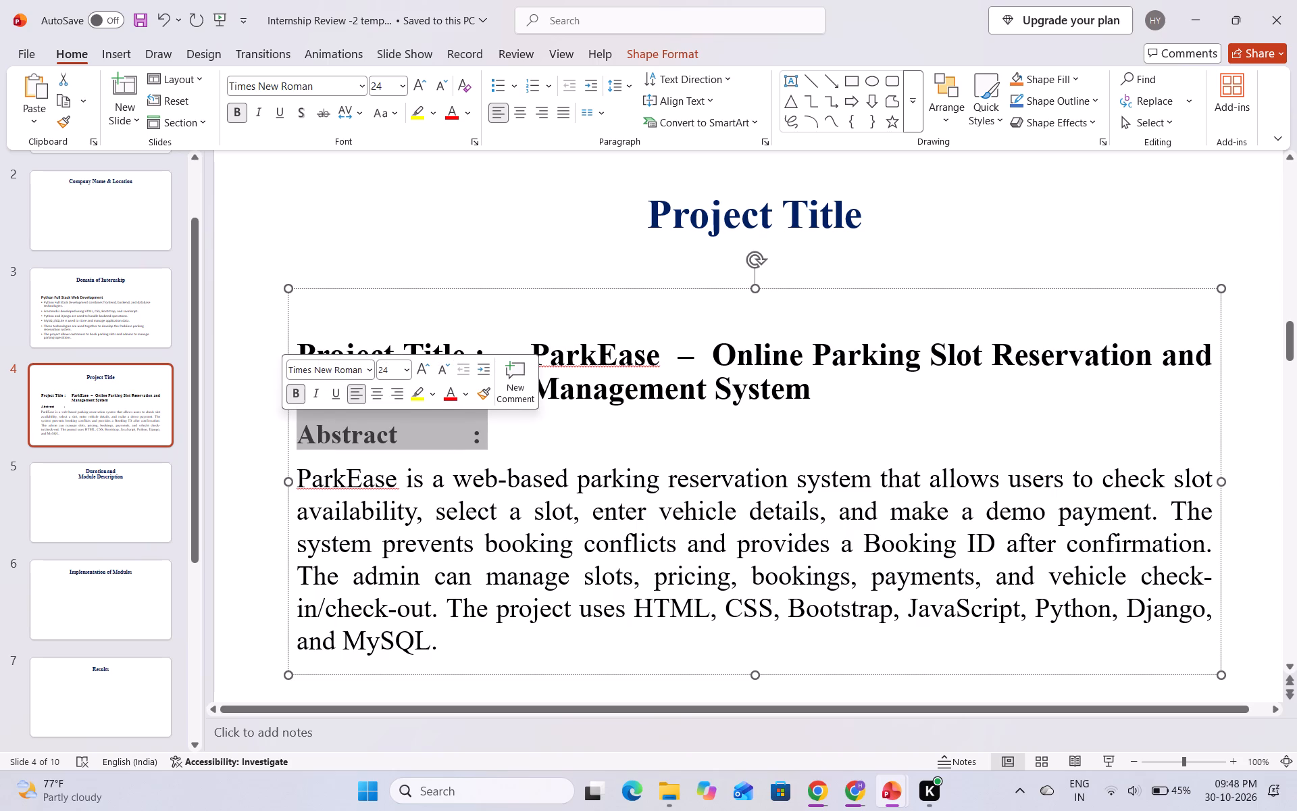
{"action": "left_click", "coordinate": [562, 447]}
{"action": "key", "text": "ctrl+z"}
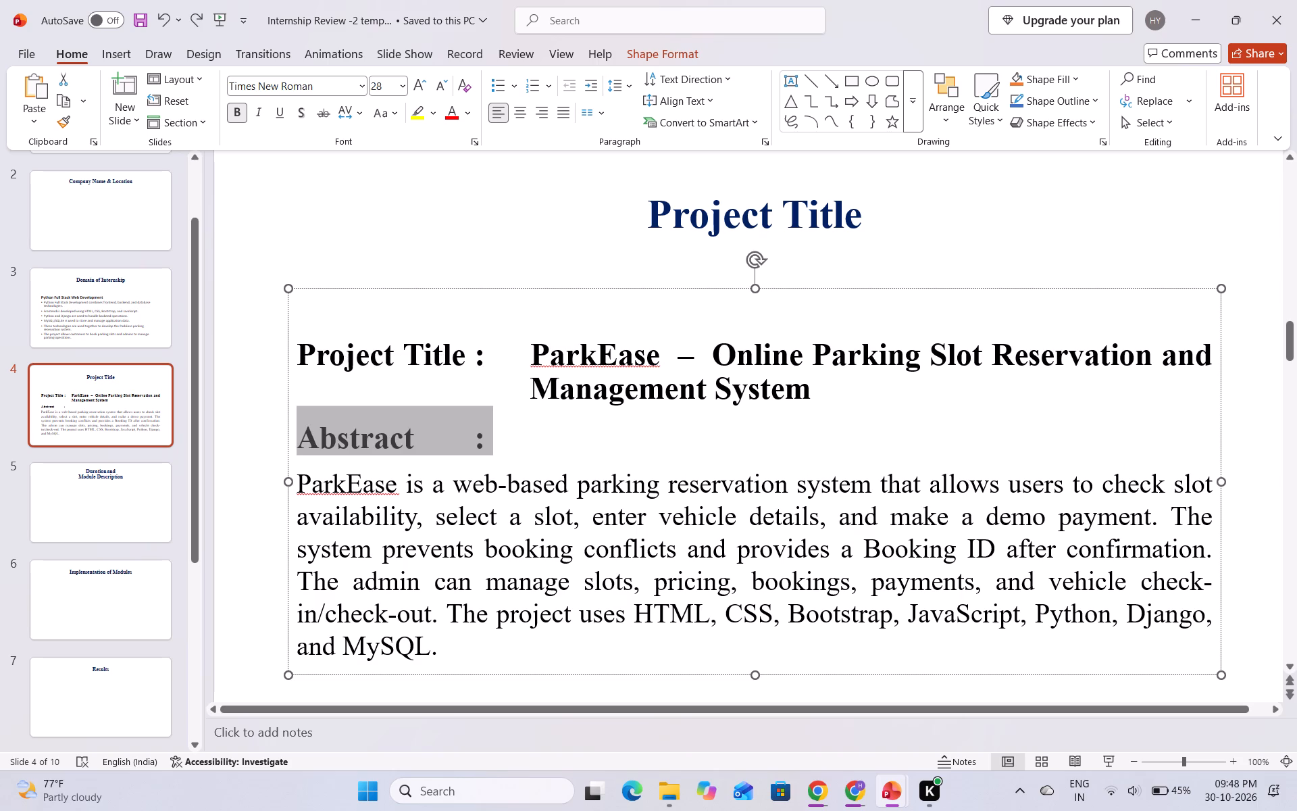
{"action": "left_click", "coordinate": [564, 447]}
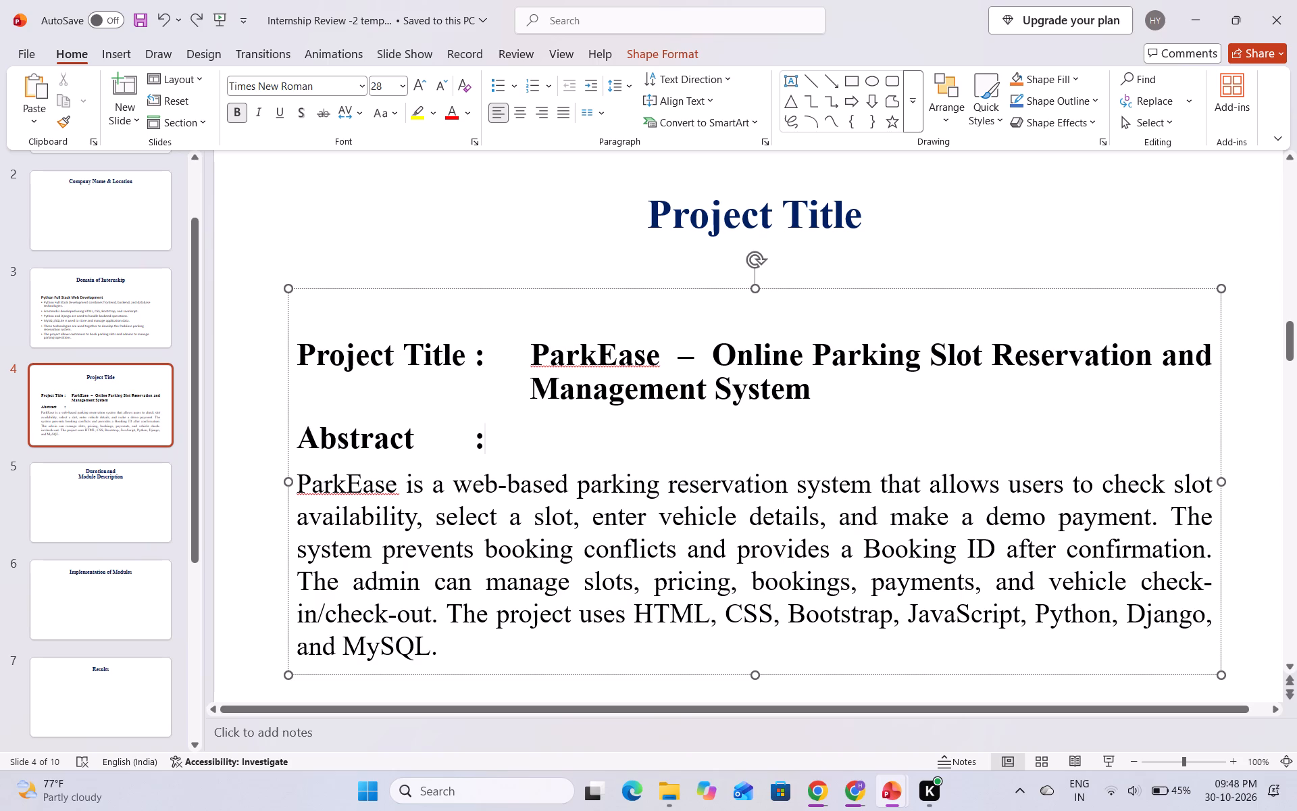
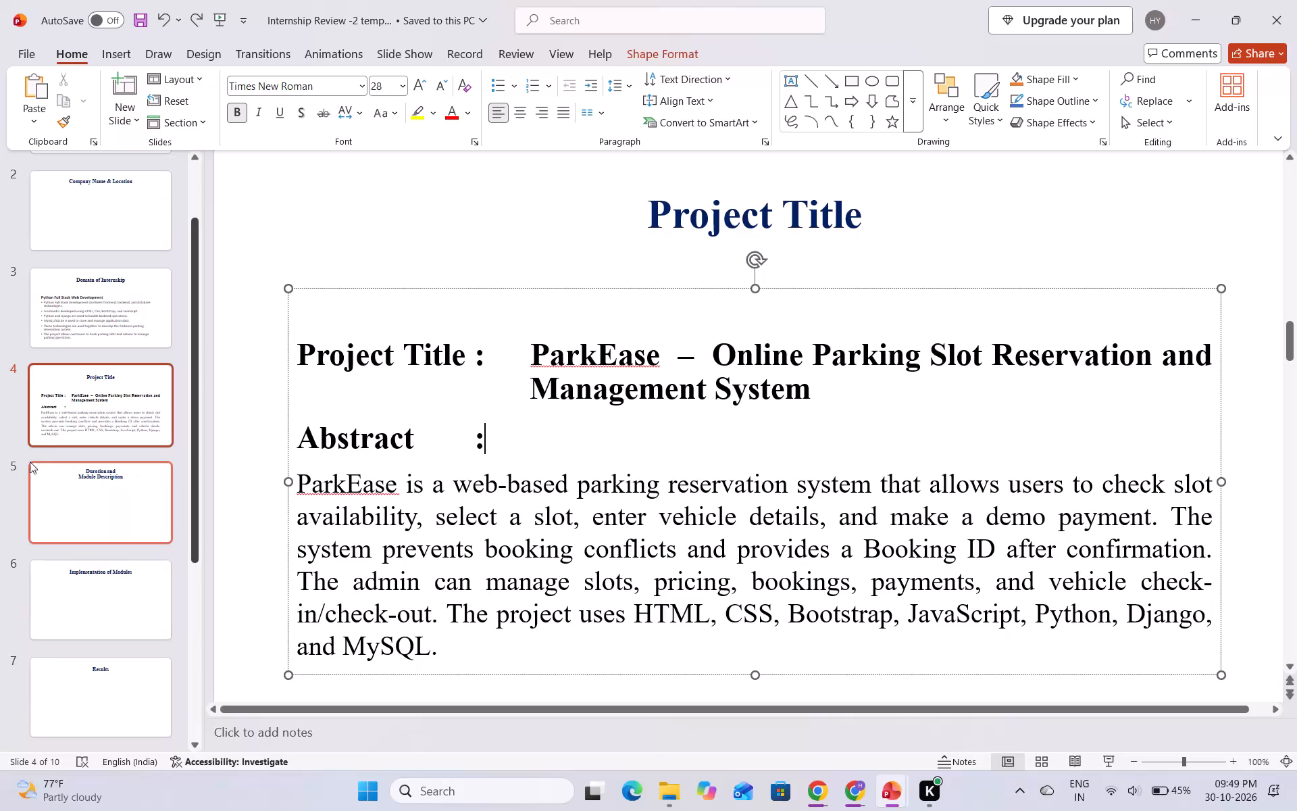
Set the heading and all bullet text on the Domain of Internship slide to Times New Roman.
{"action": "left_click", "coordinate": [45, 322]}
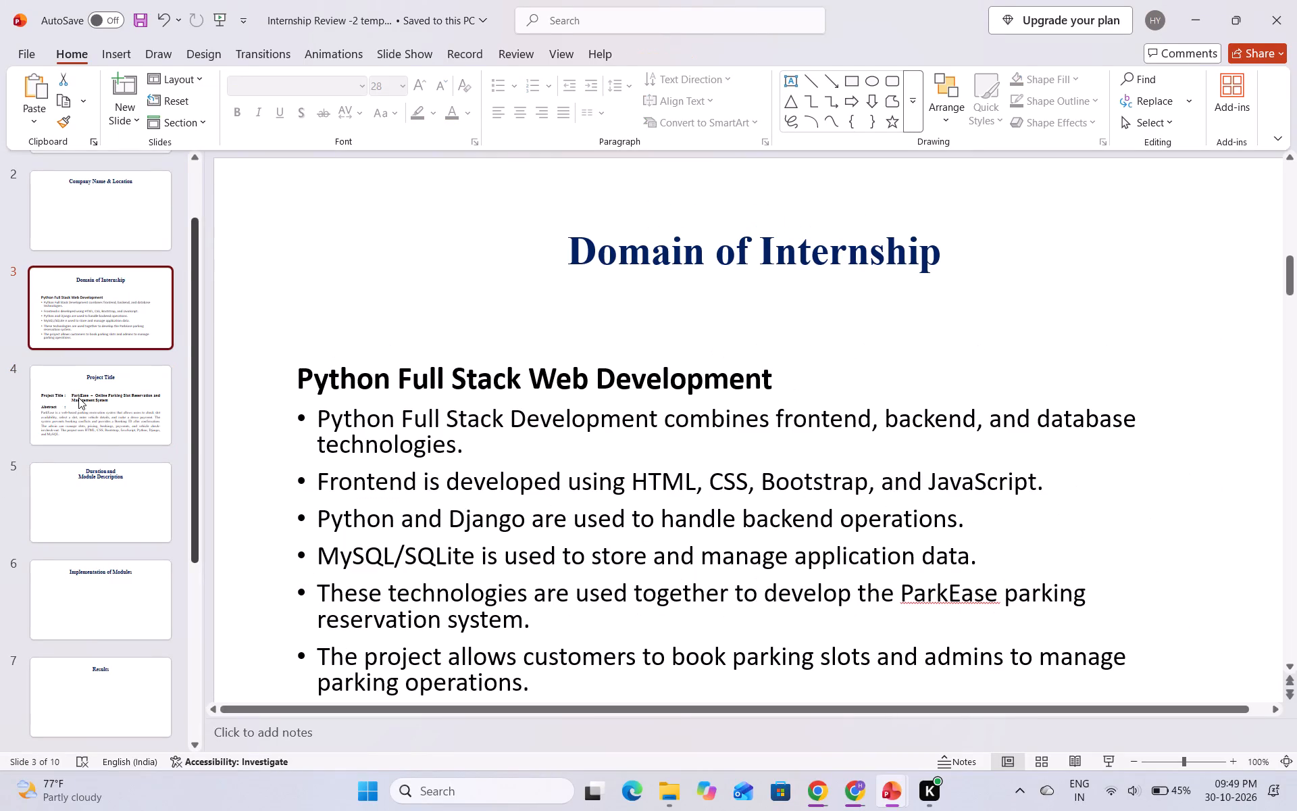
{"action": "scroll", "coordinate": [390, 418], "scroll_direction": "down", "scroll_amount": 2}
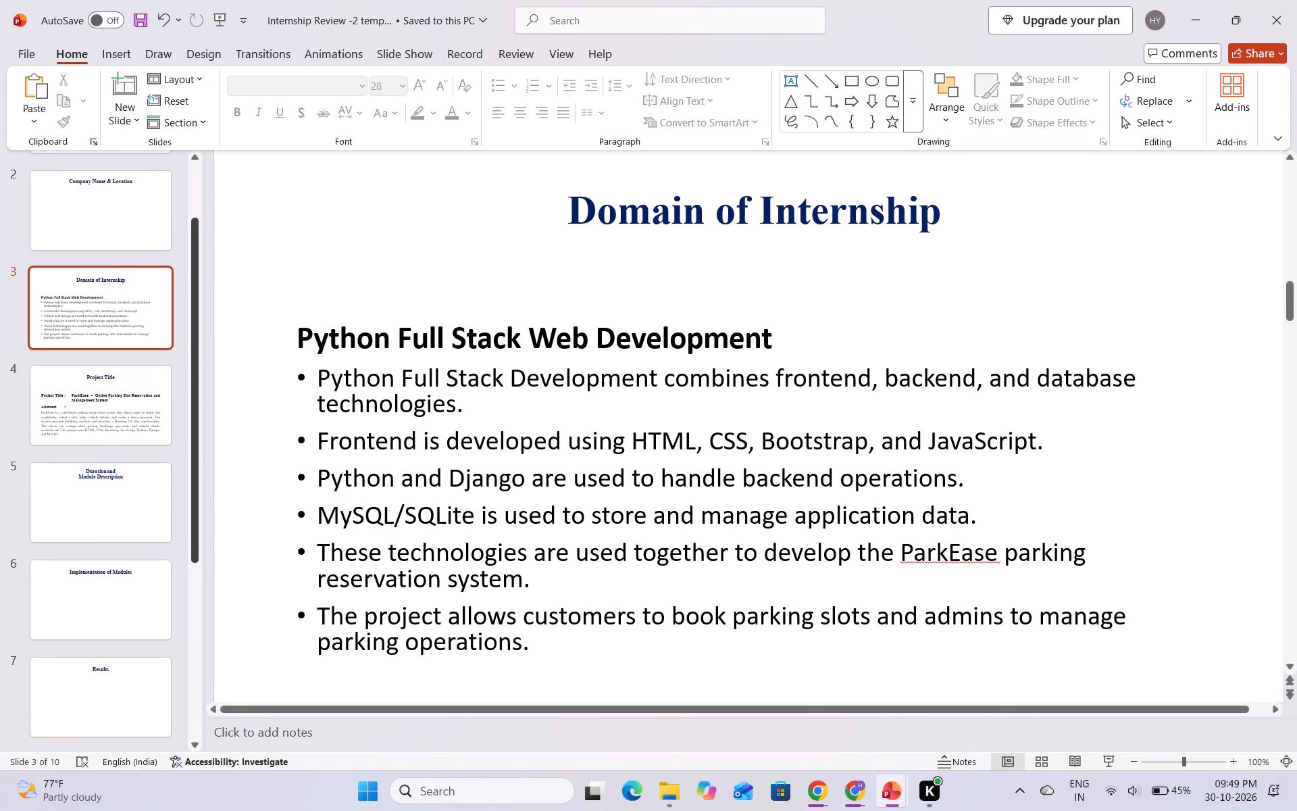
{"action": "left_click_drag", "start_coordinate": [557, 647], "coordinate": [304, 324]}
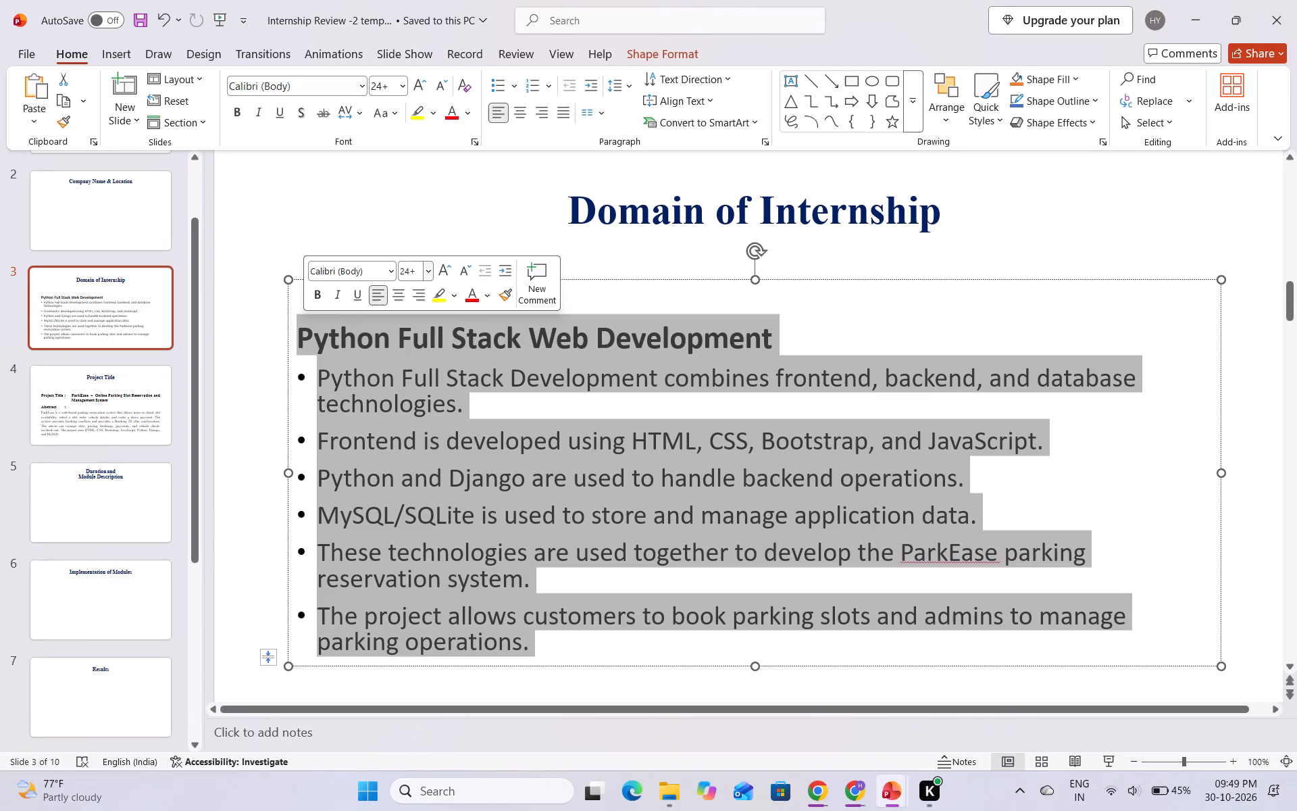
{"action": "left_click", "coordinate": [392, 269]}
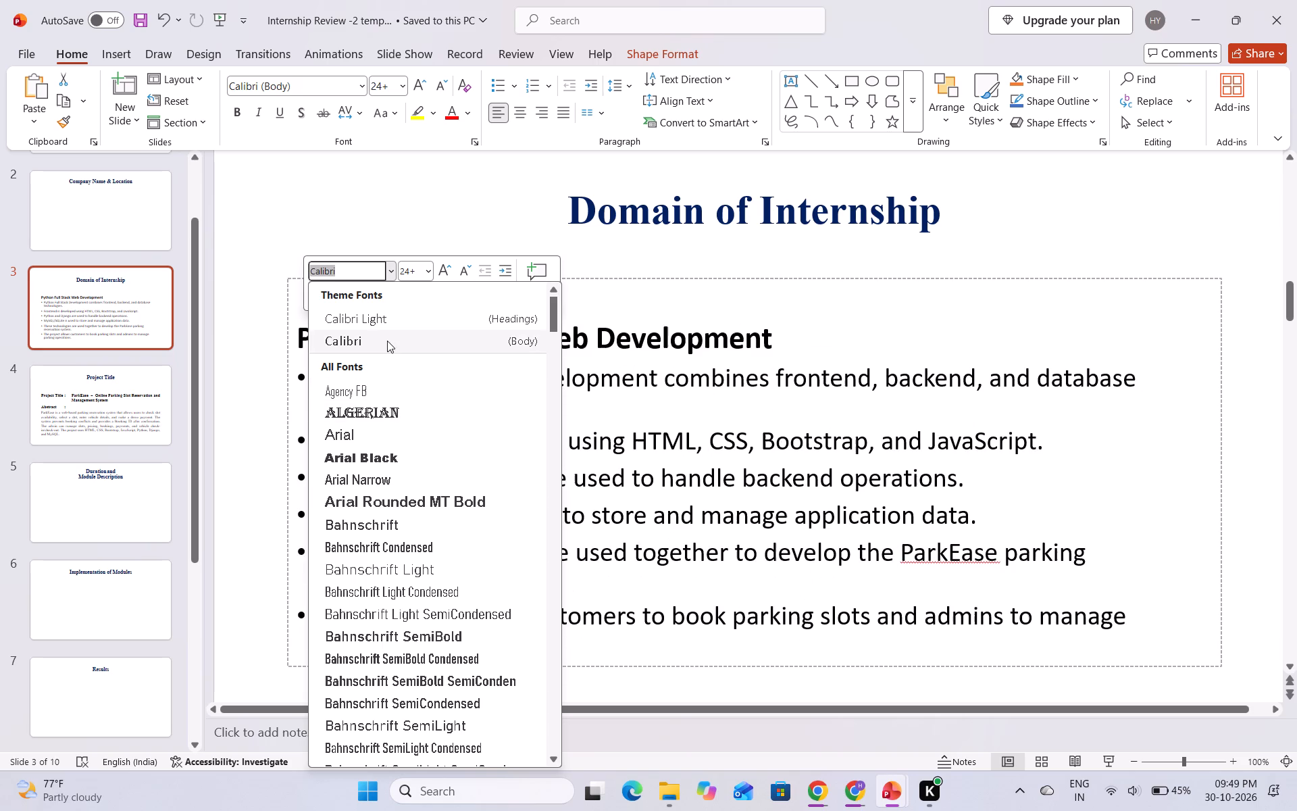
{"action": "key", "text": "t"}
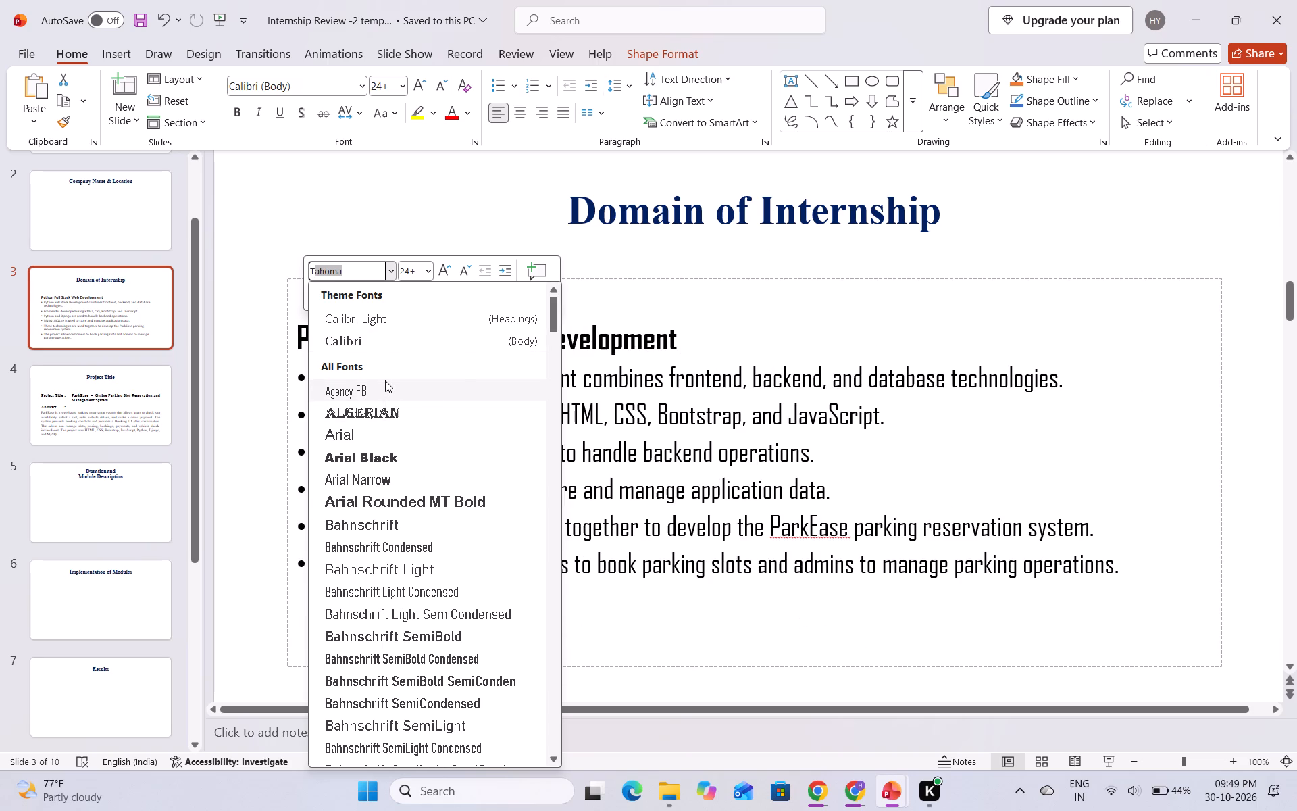
{"action": "type", "text": "im"}
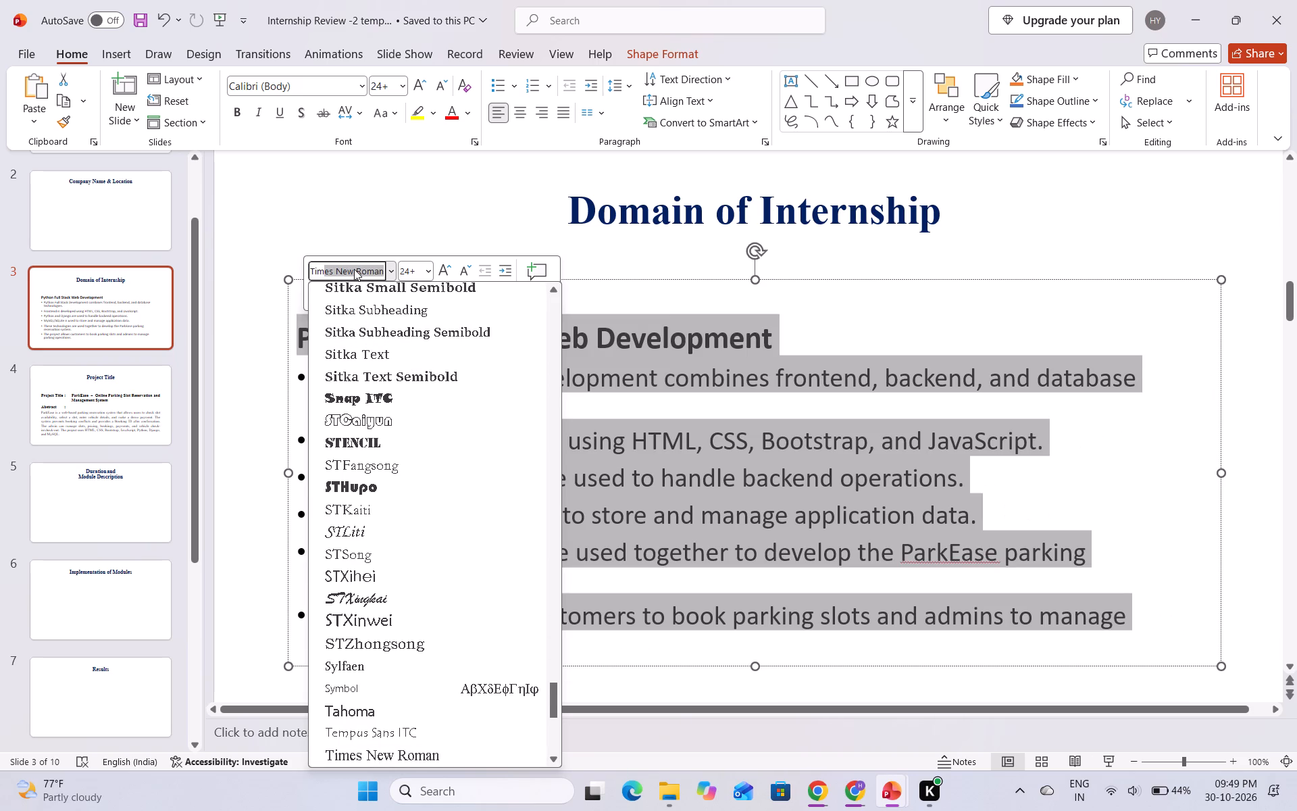
{"action": "left_click", "coordinate": [354, 269]}
{"action": "key", "text": "Return"}
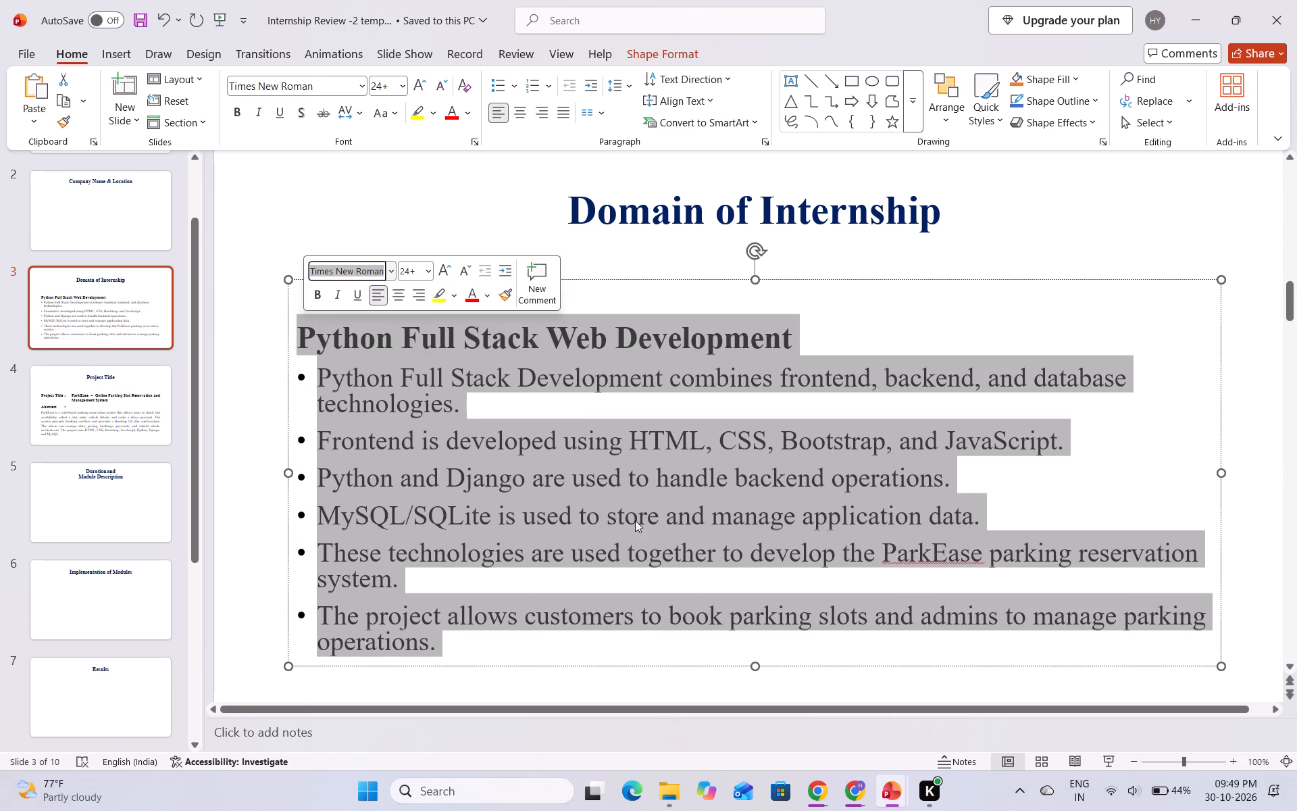
{"action": "left_click", "coordinate": [635, 520]}
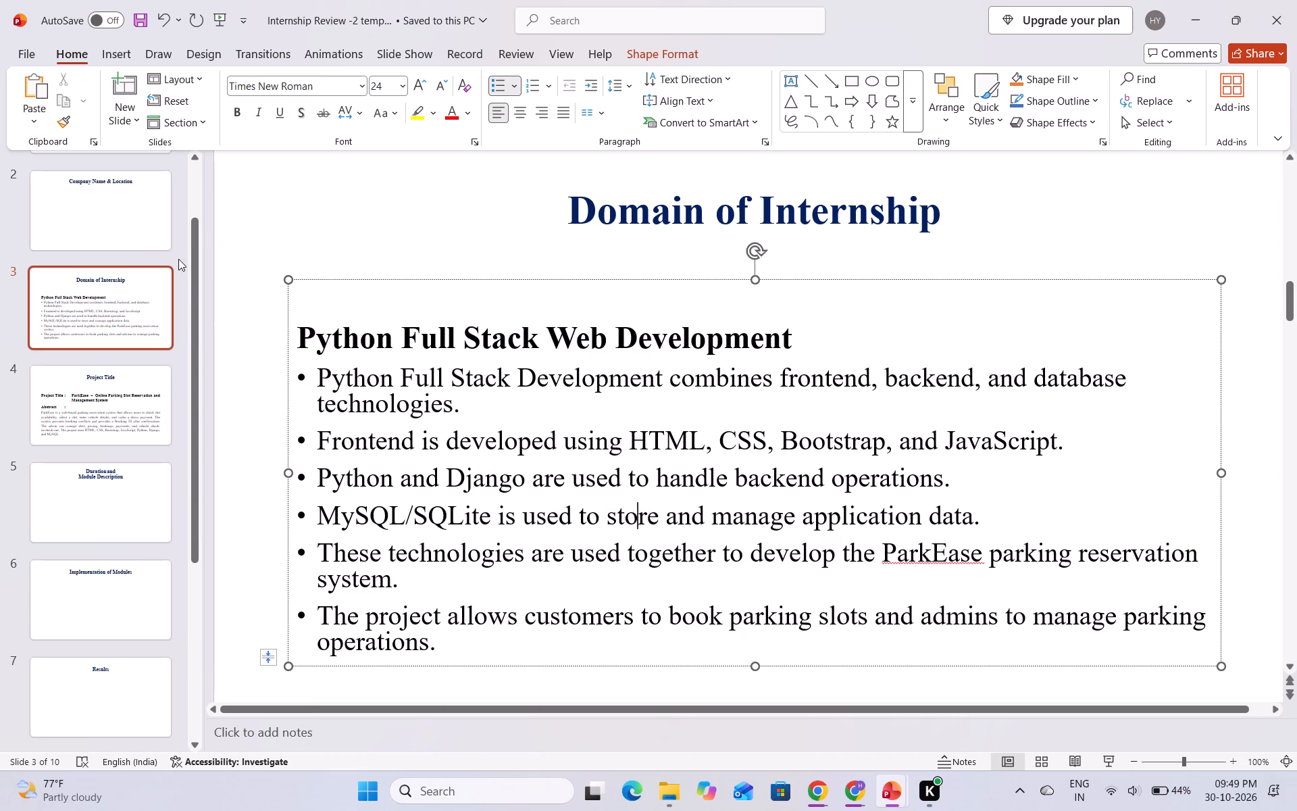
Delete the blank line above "Project Title :" in the body of the Project Title slide.
{"action": "left_click", "coordinate": [128, 211]}
{"action": "left_click", "coordinate": [99, 308]}
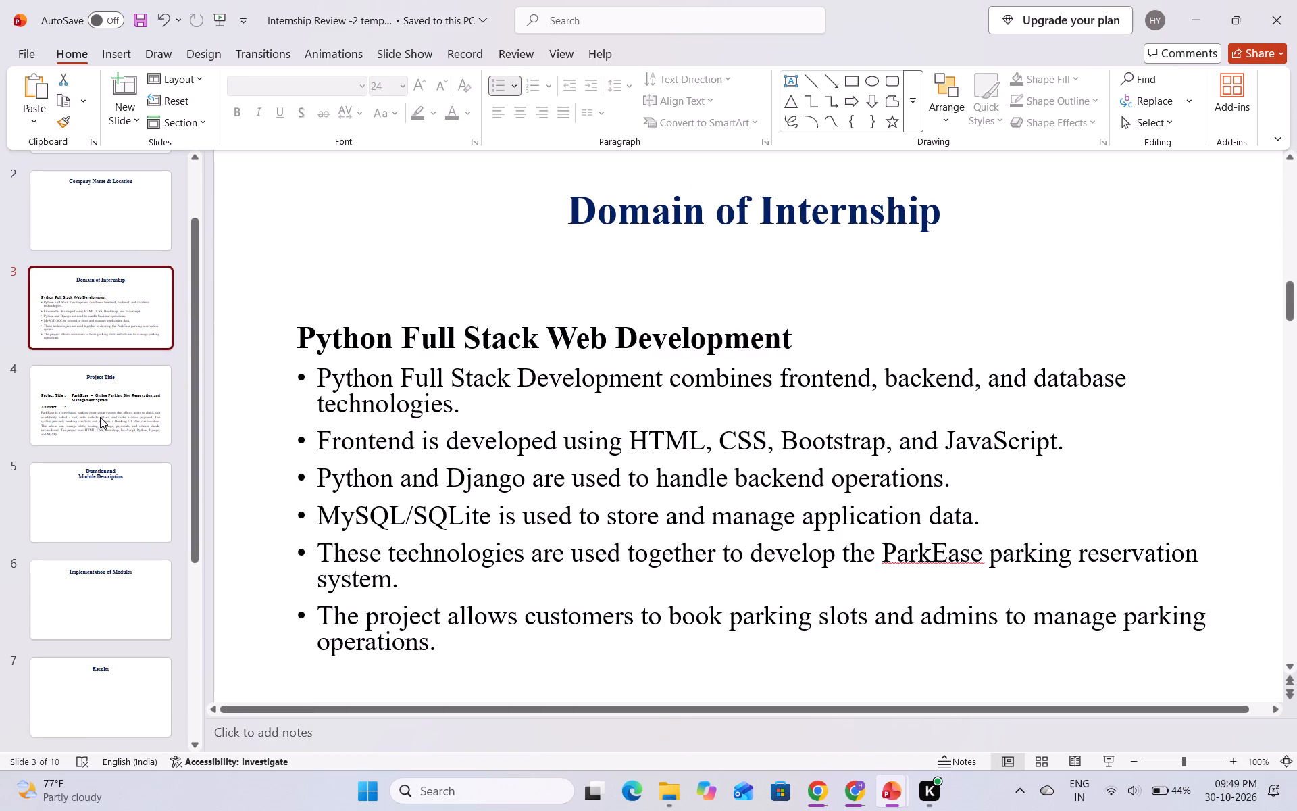
{"action": "left_click", "coordinate": [100, 417]}
{"action": "left_click", "coordinate": [109, 283]}
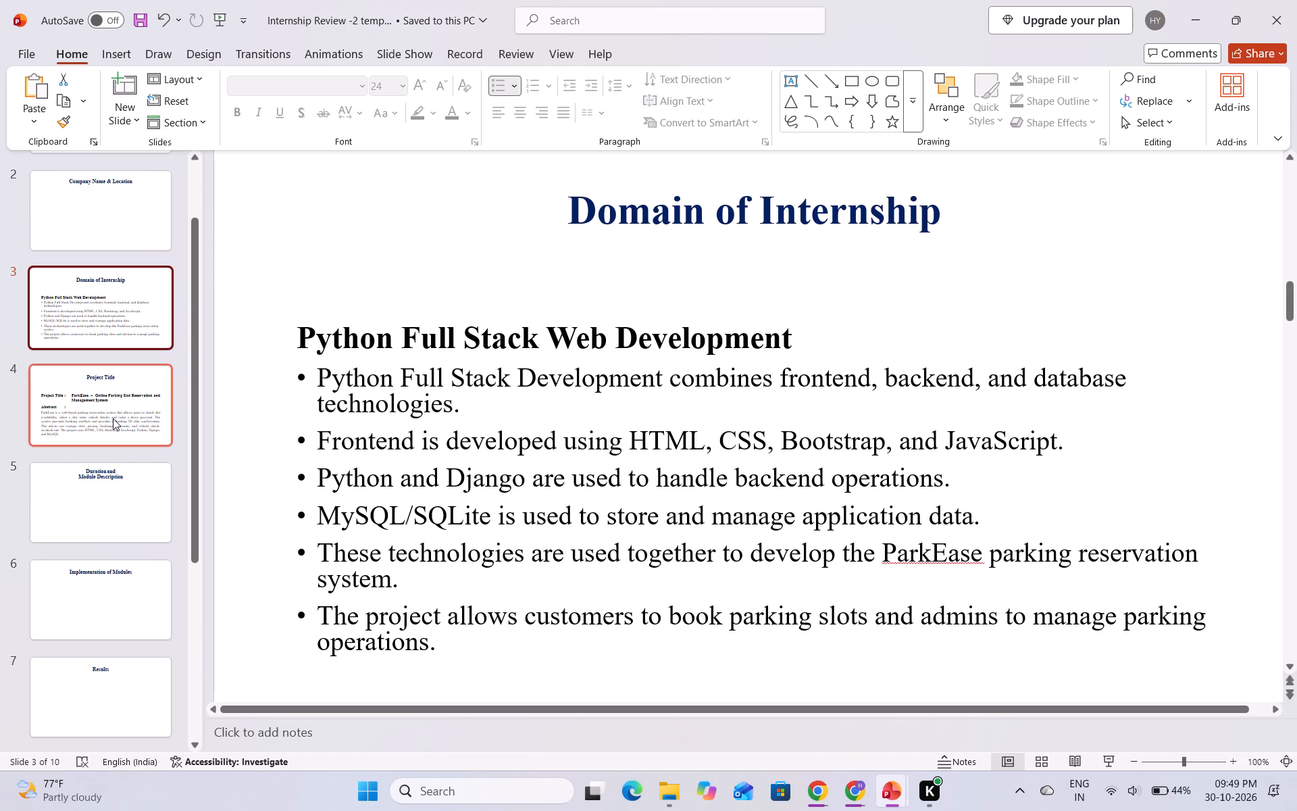
{"action": "left_click", "coordinate": [113, 418]}
{"action": "scroll", "coordinate": [126, 431], "scroll_direction": "down", "scroll_amount": 1}
{"action": "left_click", "coordinate": [340, 305]}
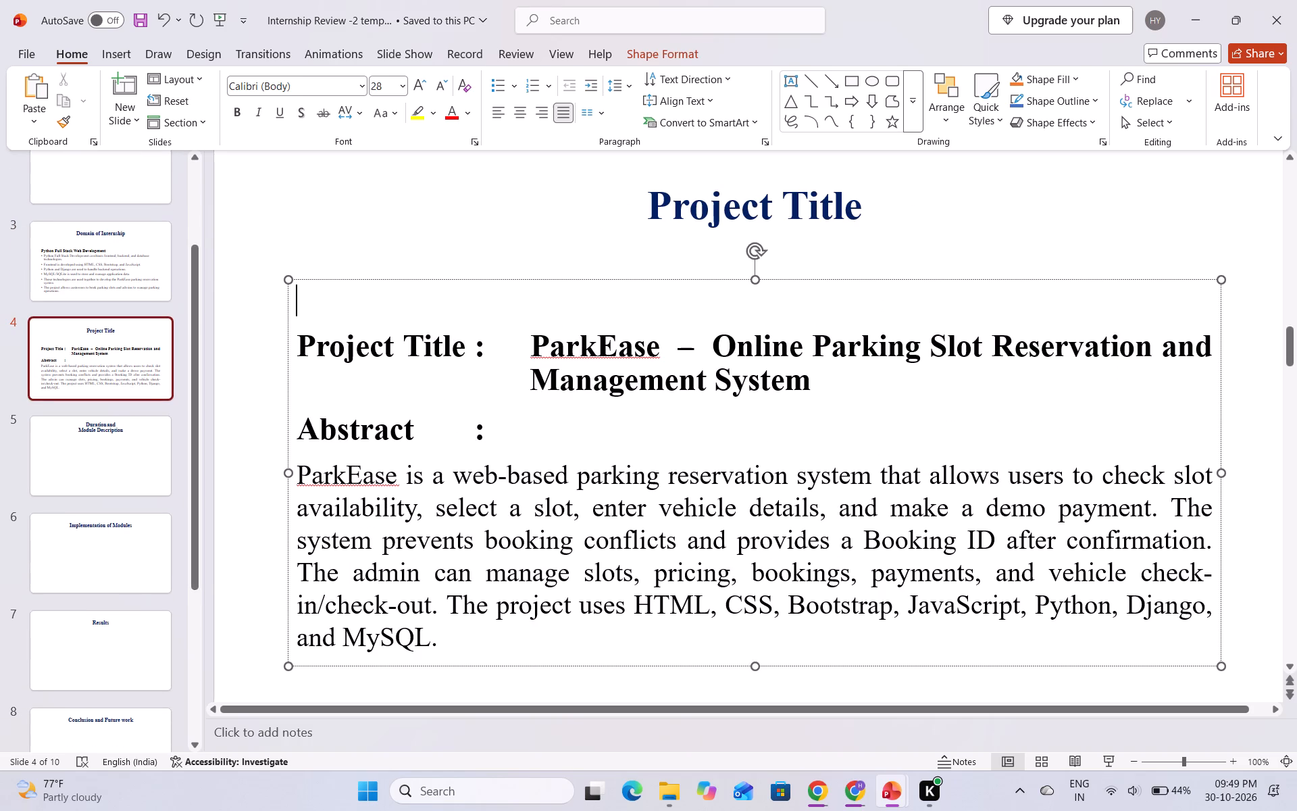
{"action": "key", "text": "BackSpace"}
{"action": "key", "text": "BackSpace"}
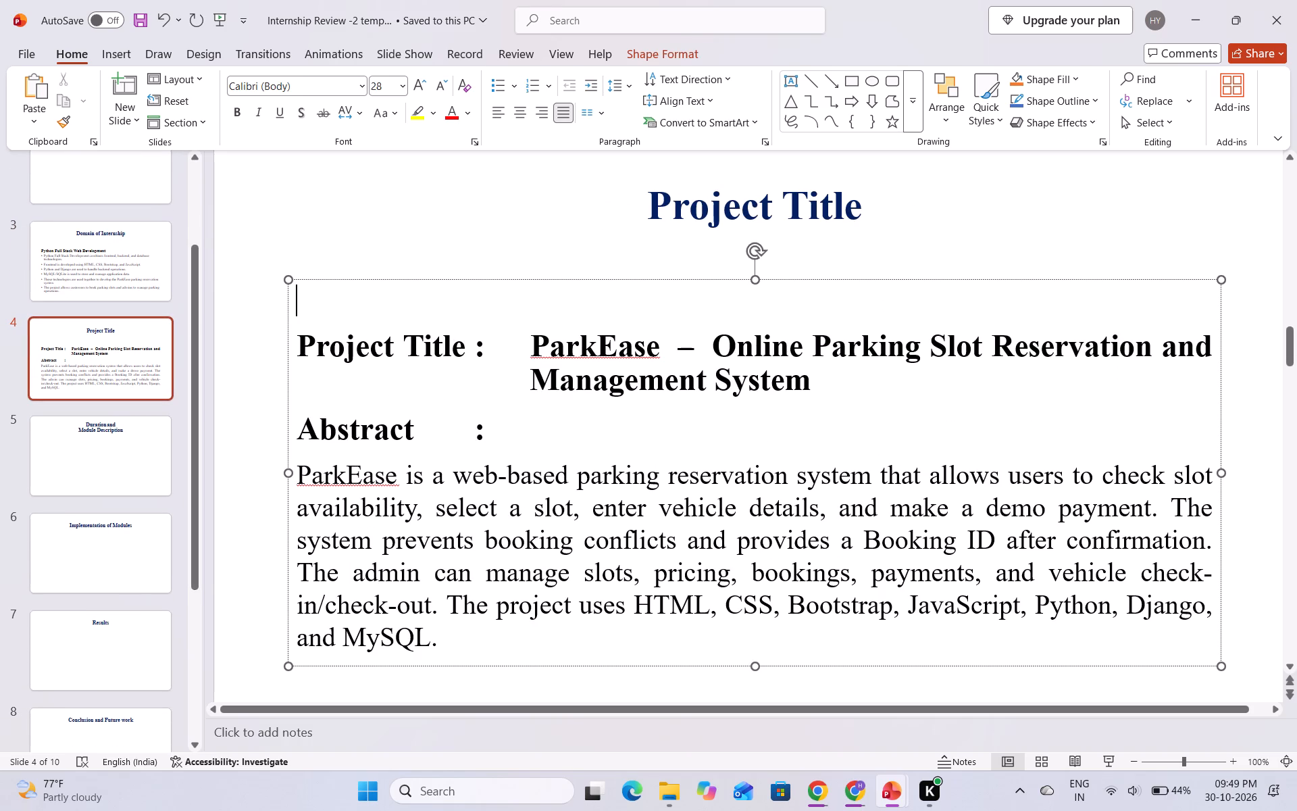
{"action": "left_click", "coordinate": [295, 342]}
{"action": "key", "text": "BackSpace"}
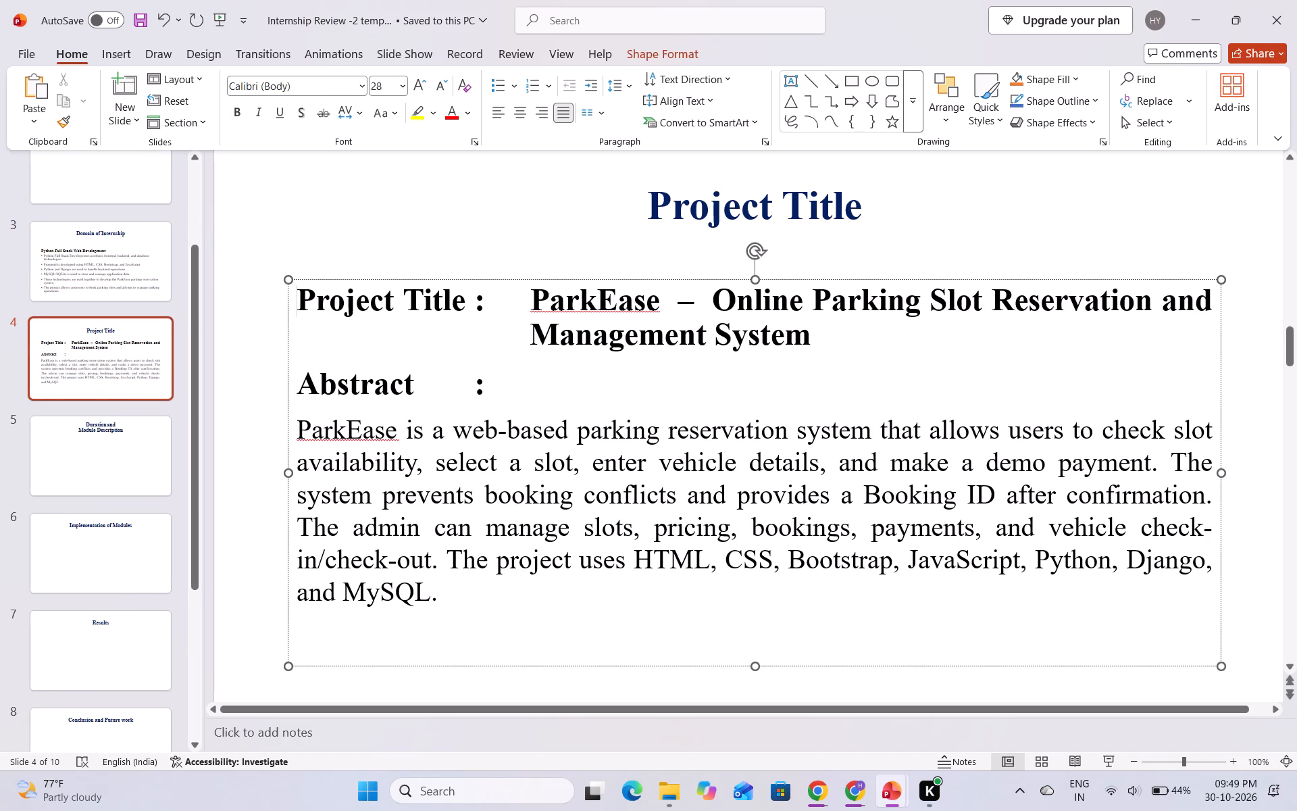
{"action": "left_click", "coordinate": [463, 343]}
{"action": "left_click", "coordinate": [468, 681]}
Open the Duration and Module Description slide.
{"action": "left_click", "coordinate": [153, 434]}
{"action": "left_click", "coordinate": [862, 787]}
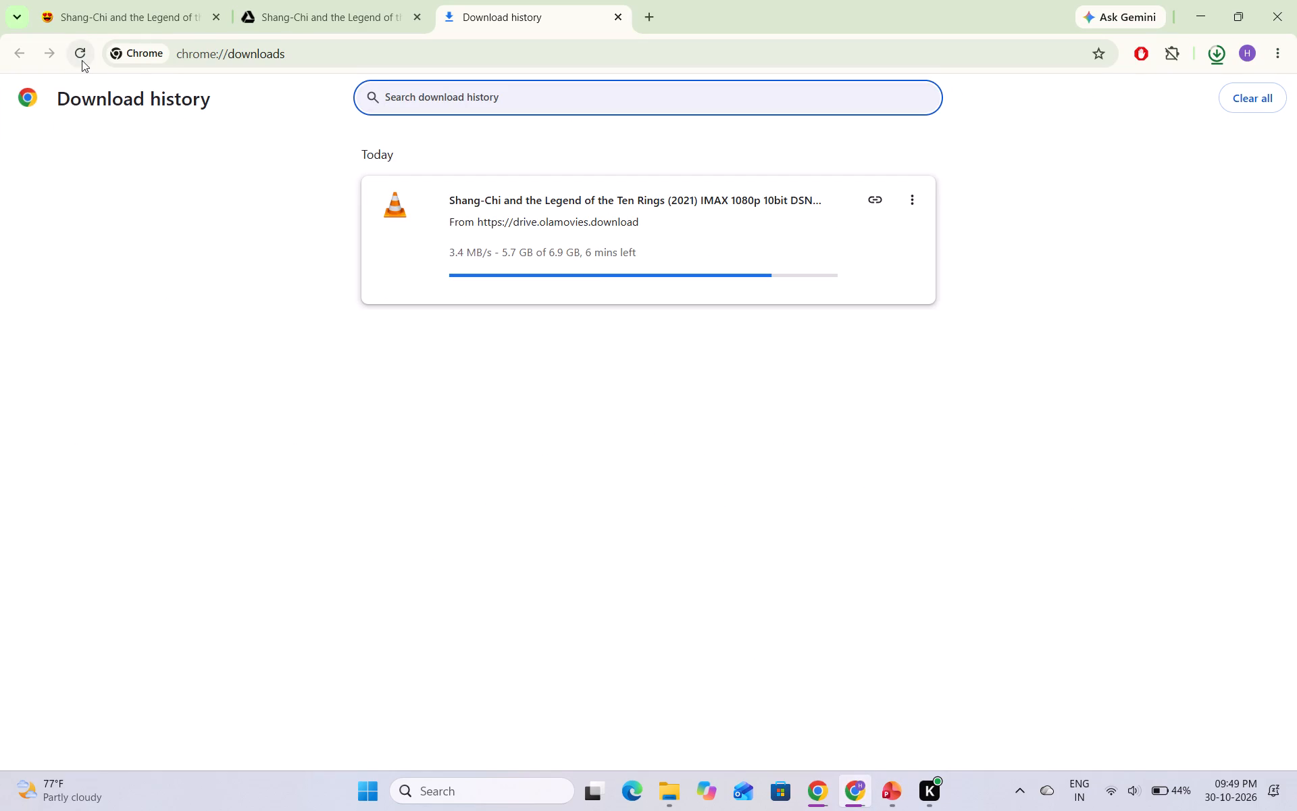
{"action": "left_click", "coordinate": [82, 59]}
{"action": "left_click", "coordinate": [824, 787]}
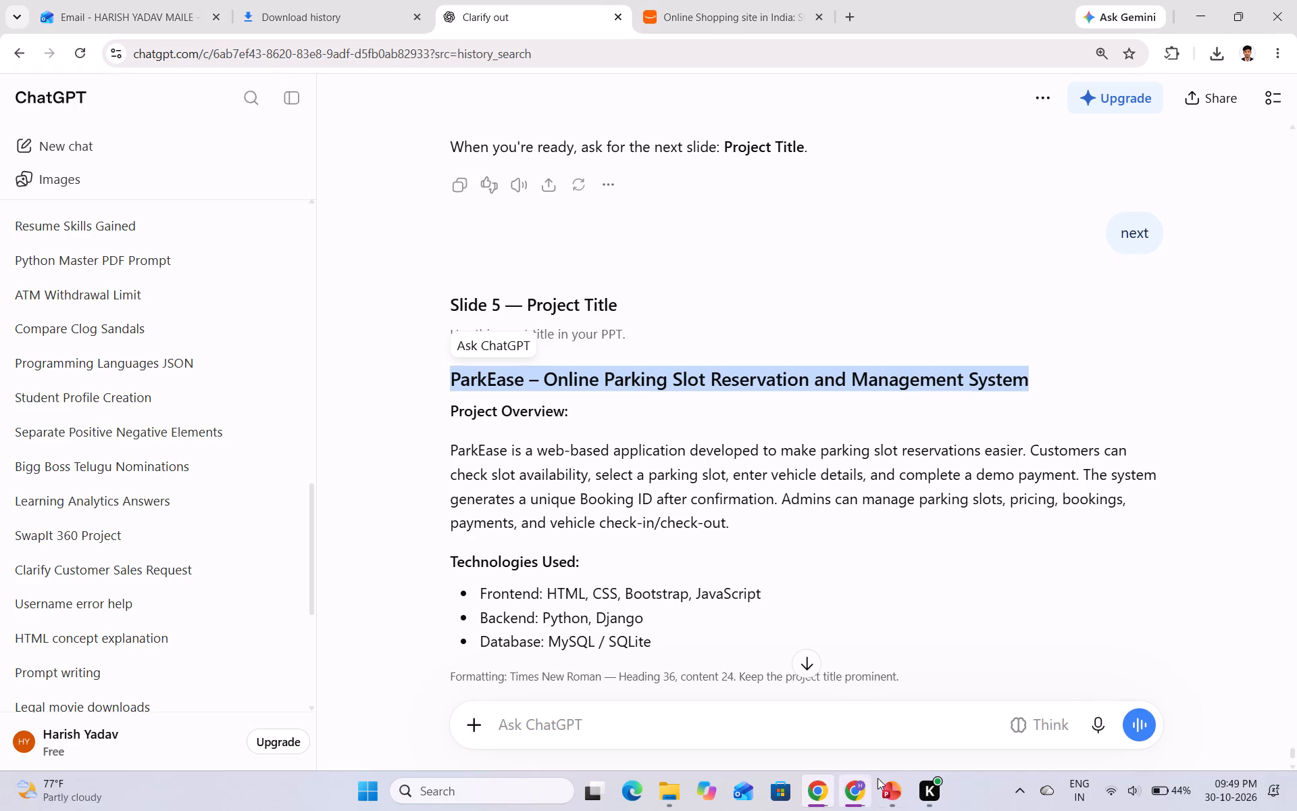
Copy the Project Duration and Module Description text from the Review 1 deck into the body of Review 2's Duration and Module Description slide.
{"action": "left_click", "coordinate": [889, 786]}
{"action": "left_click", "coordinate": [975, 719]}
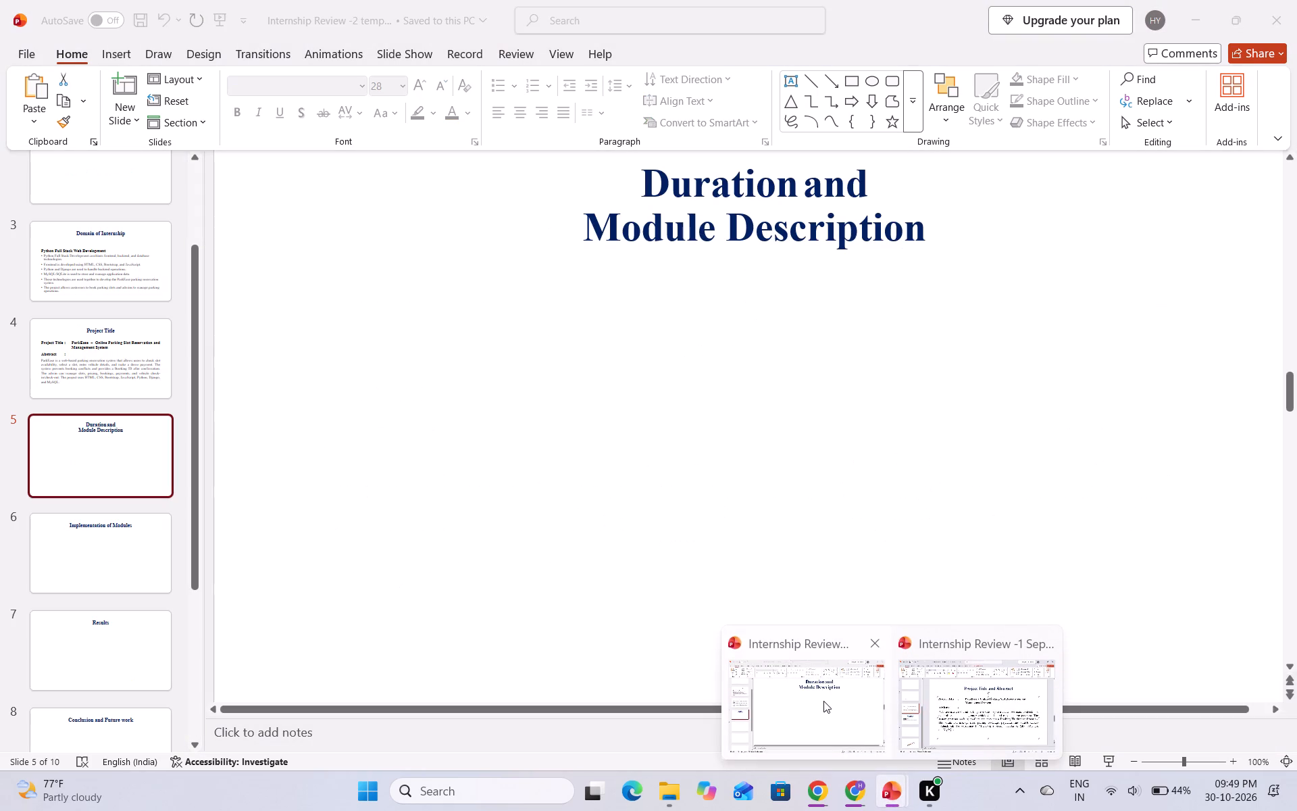
{"action": "left_click", "coordinate": [823, 701]}
{"action": "left_click", "coordinate": [957, 718]}
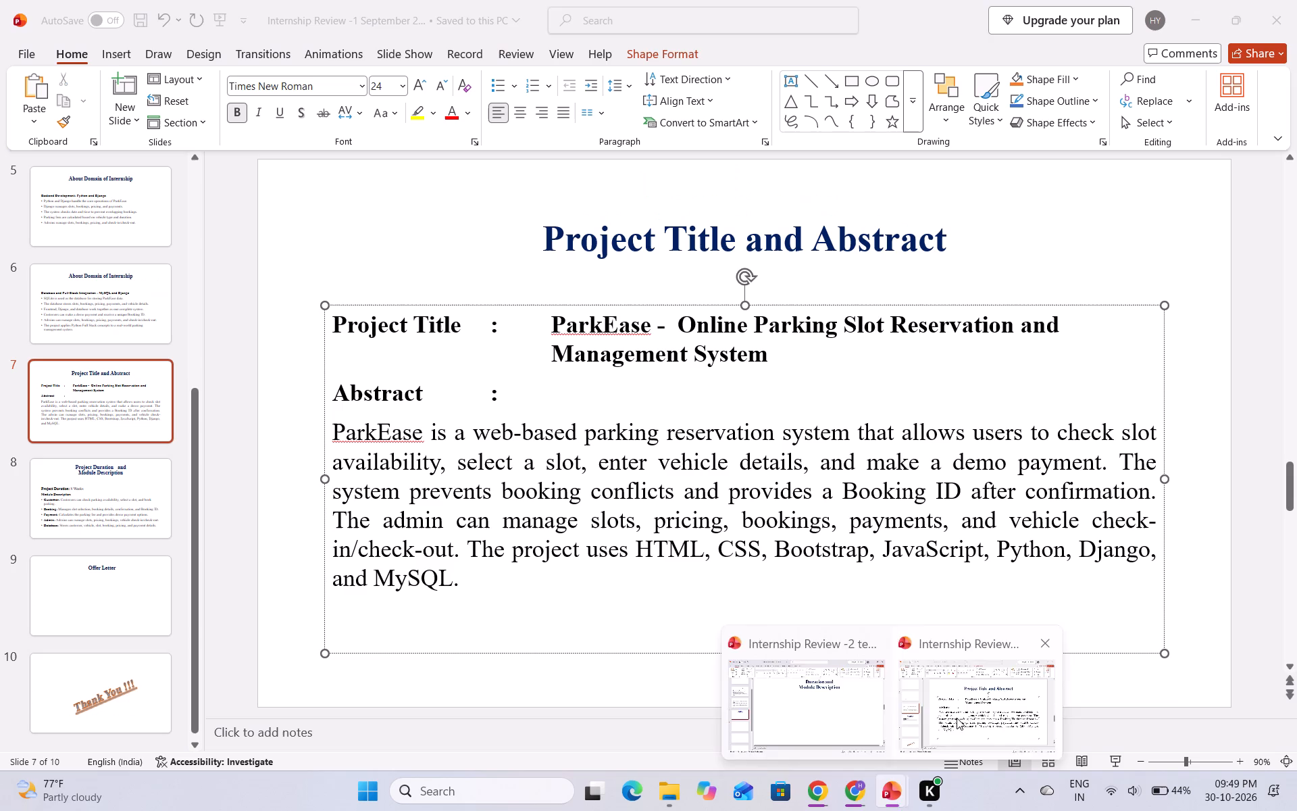
{"action": "scroll", "coordinate": [856, 548], "scroll_direction": "down", "scroll_amount": 1}
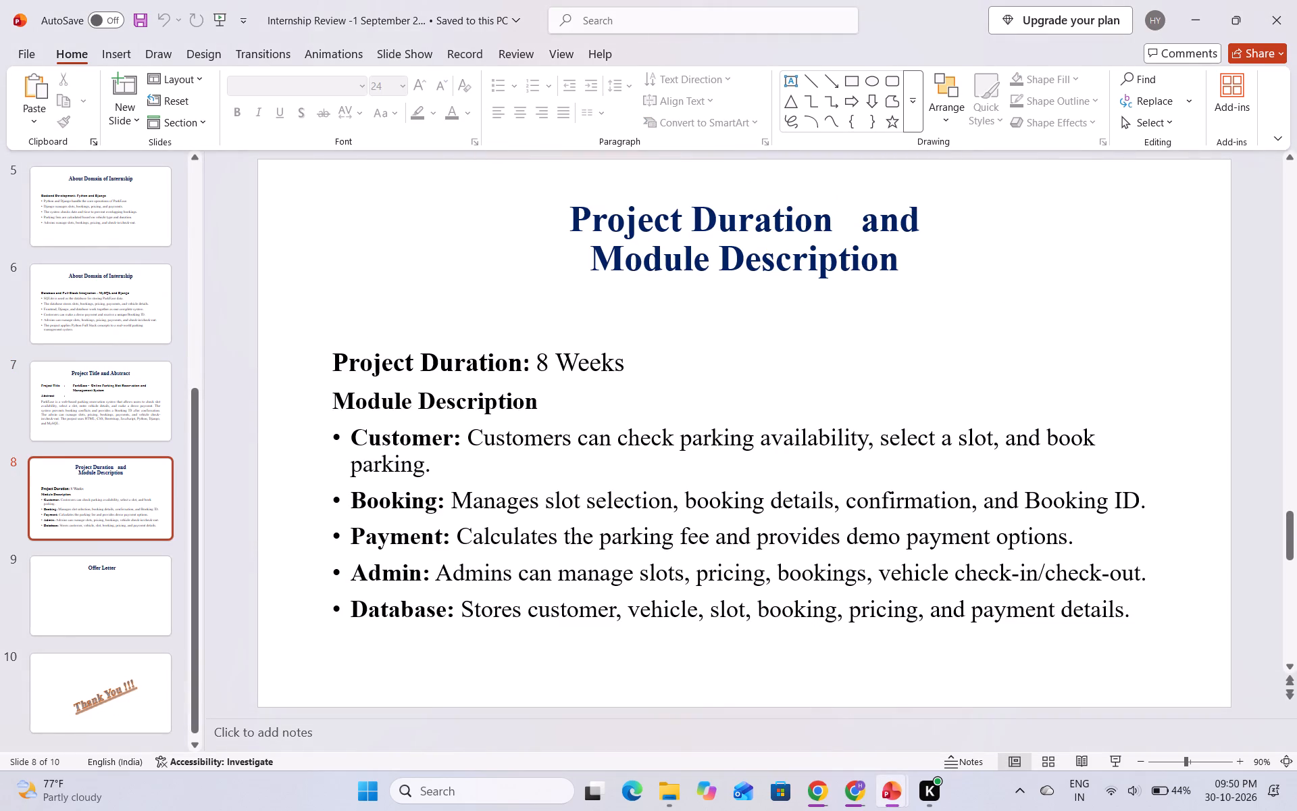
{"action": "left_click_drag", "start_coordinate": [1133, 611], "coordinate": [733, 537]}
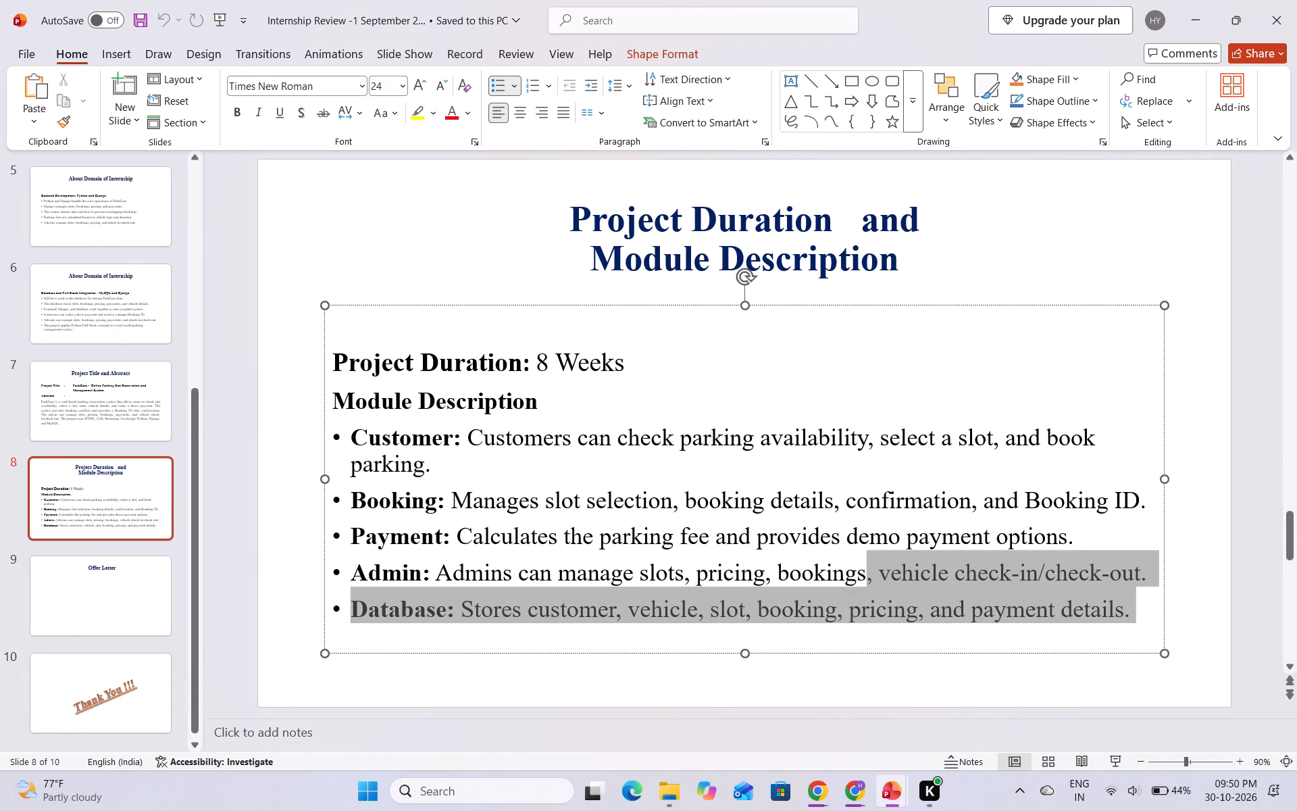
{"action": "left_click_drag", "start_coordinate": [733, 537], "coordinate": [351, 364]}
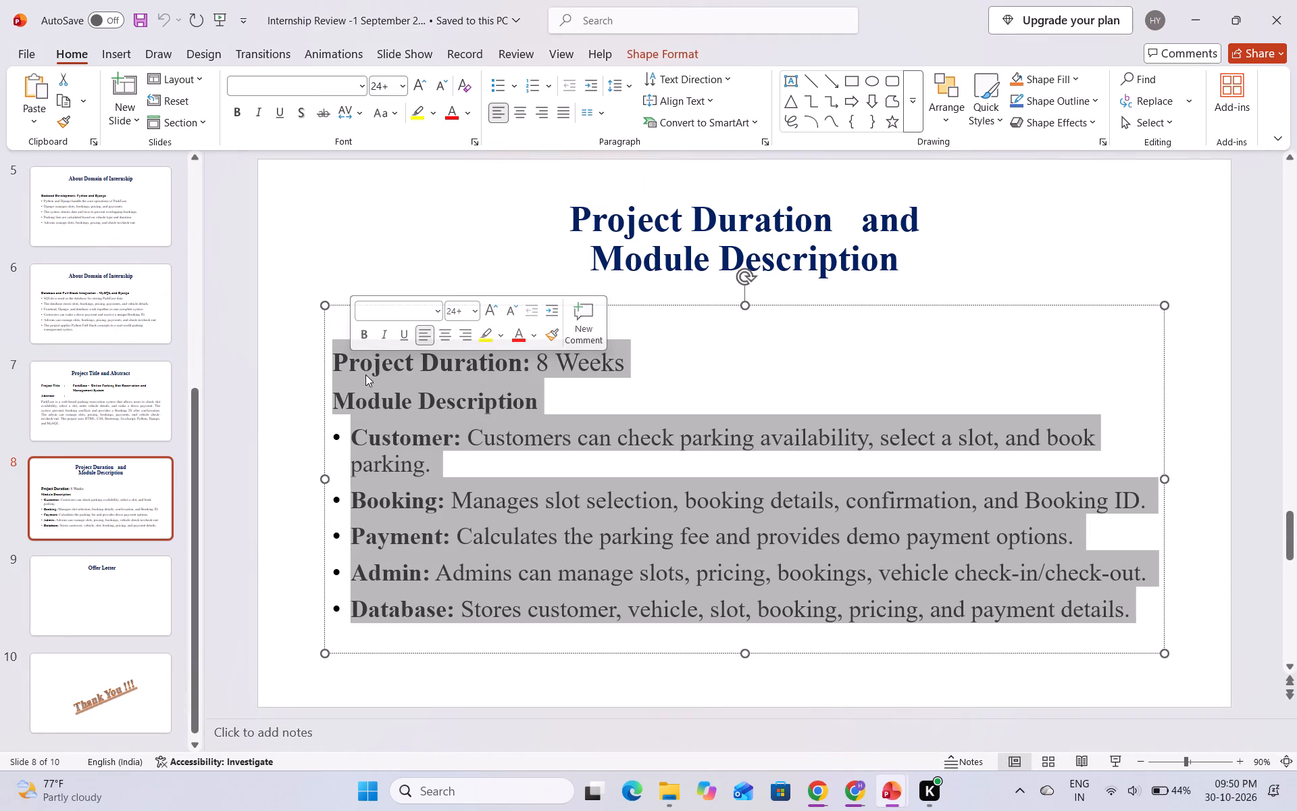
{"action": "key", "text": "ctrl+c"}
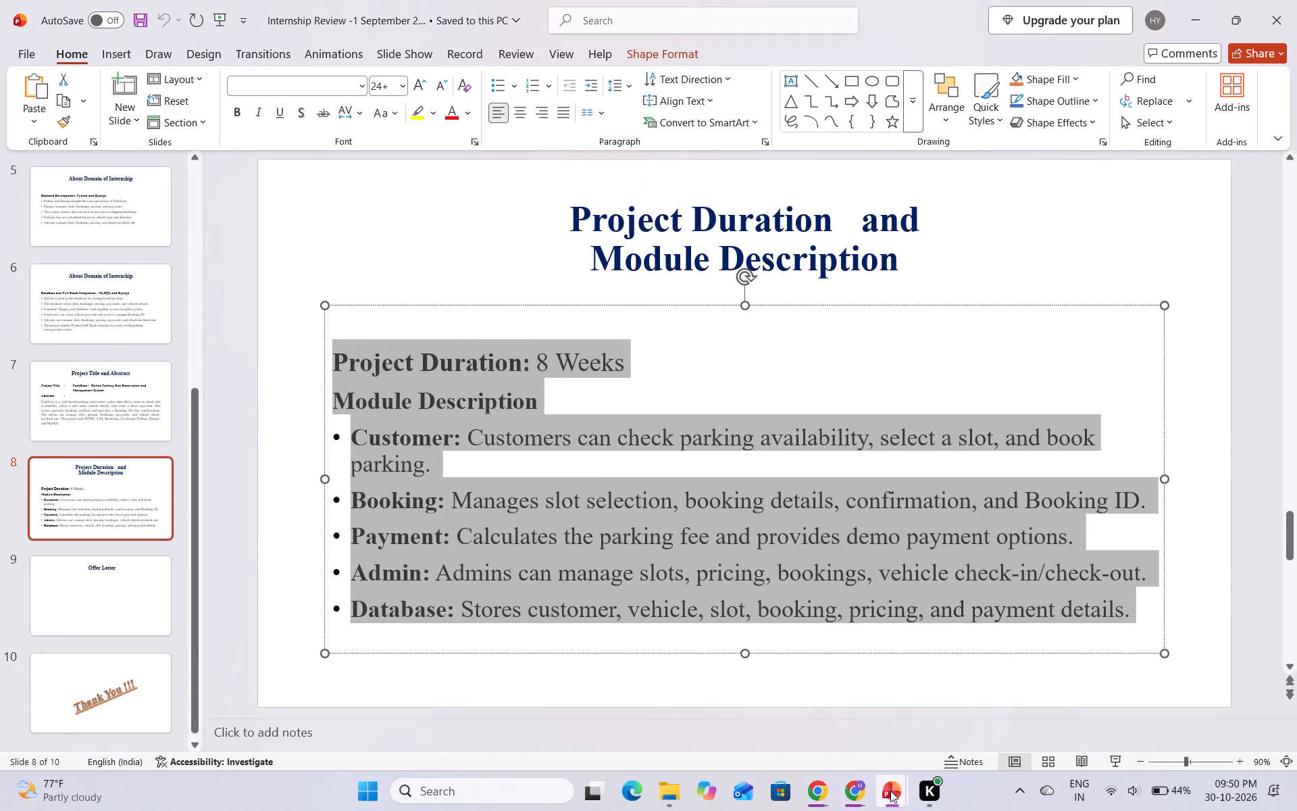
{"action": "left_click", "coordinate": [824, 706]}
{"action": "left_click", "coordinate": [491, 404]}
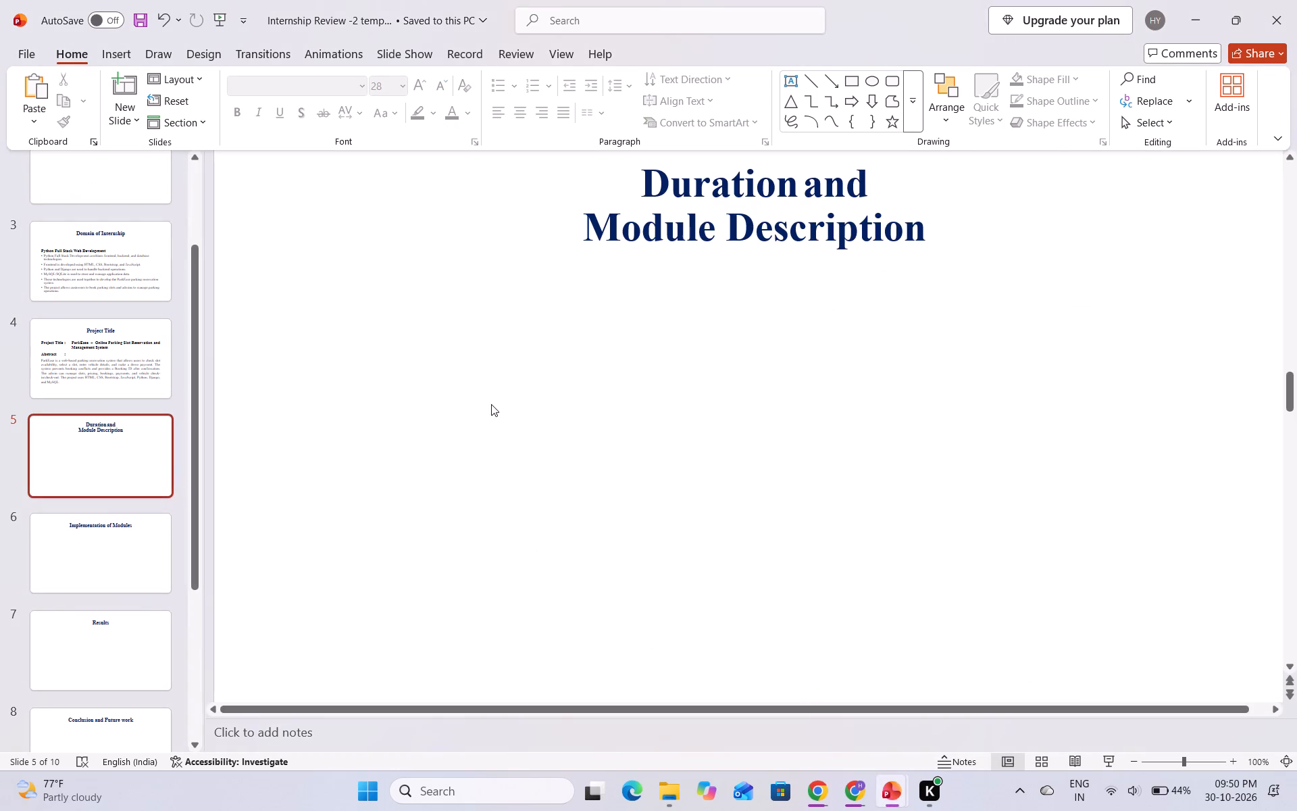
{"action": "double_click", "coordinate": [503, 364]}
{"action": "double_click", "coordinate": [571, 422]}
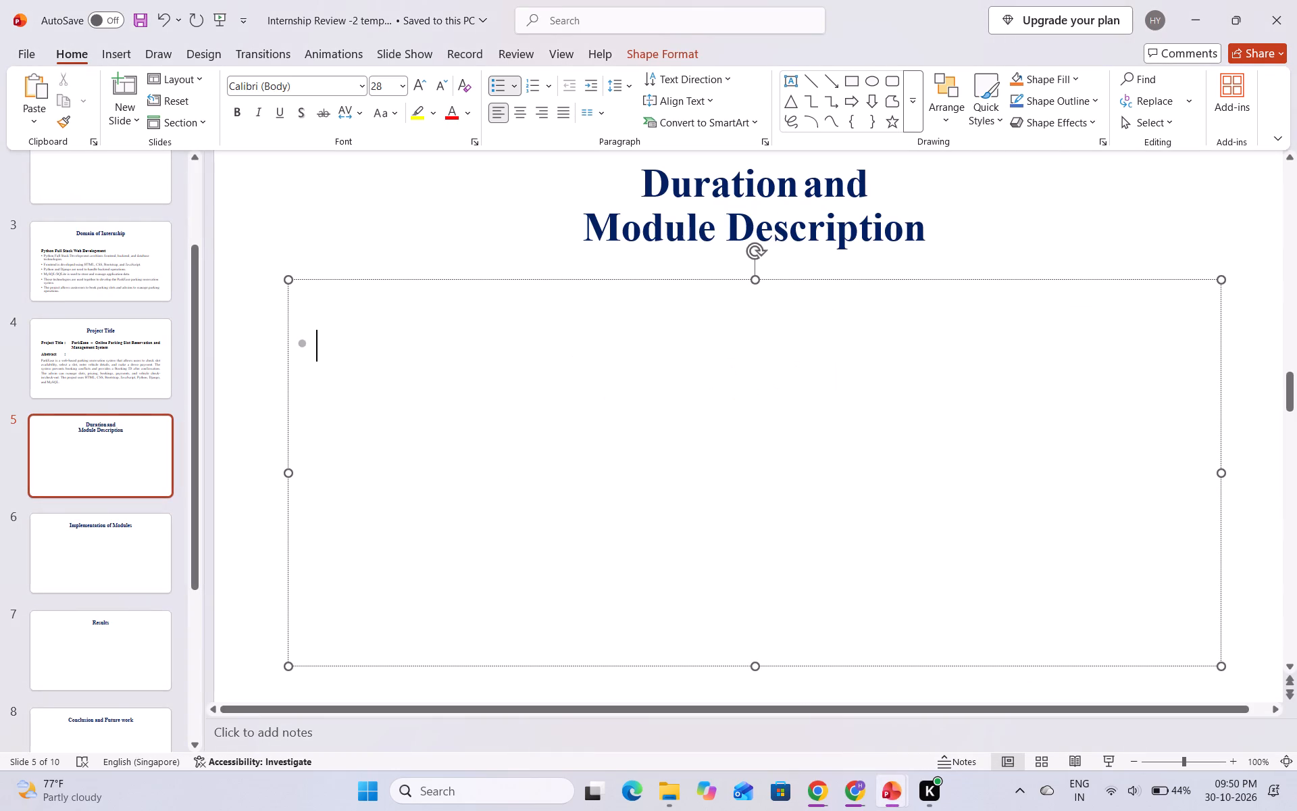
{"action": "key", "text": "ctrl+v"}
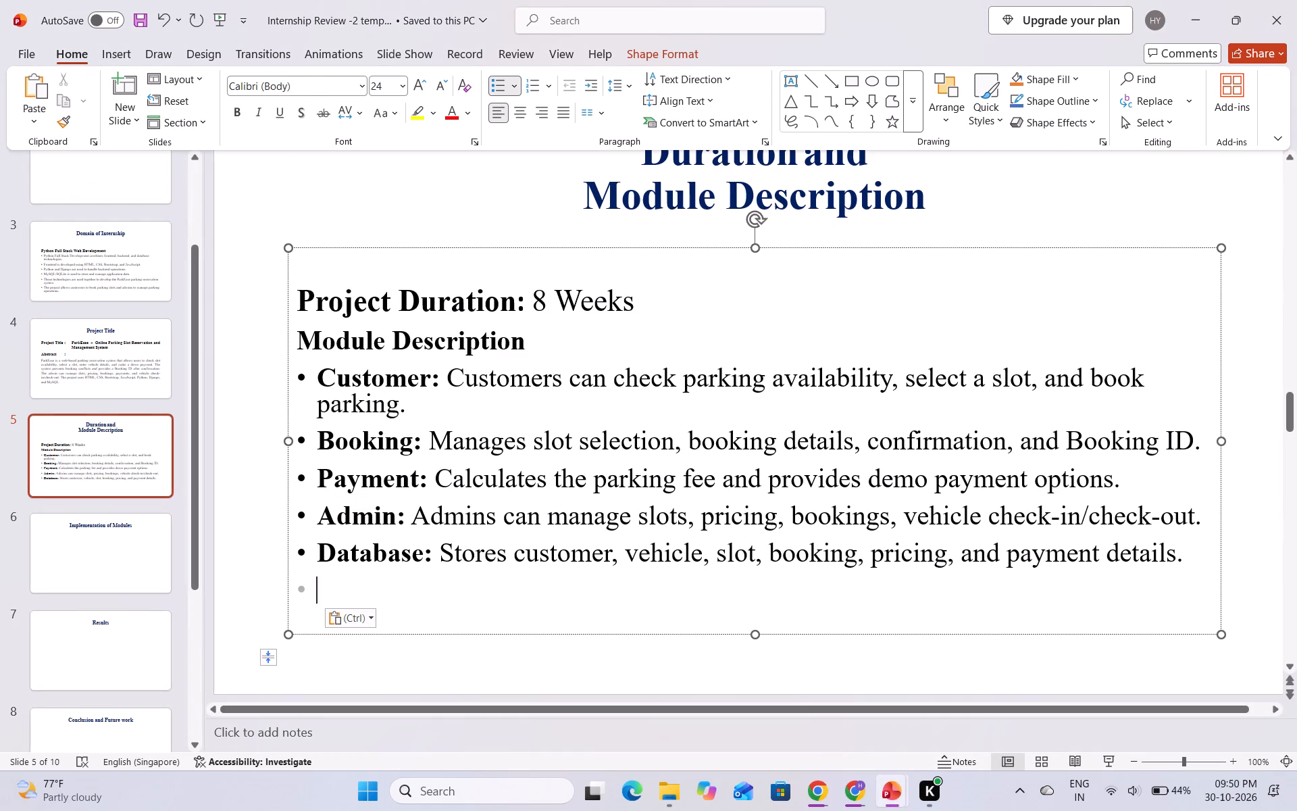
Set all the pasted duration and module text to Times New Roman.
{"action": "left_click_drag", "start_coordinate": [1190, 558], "coordinate": [203, 287]}
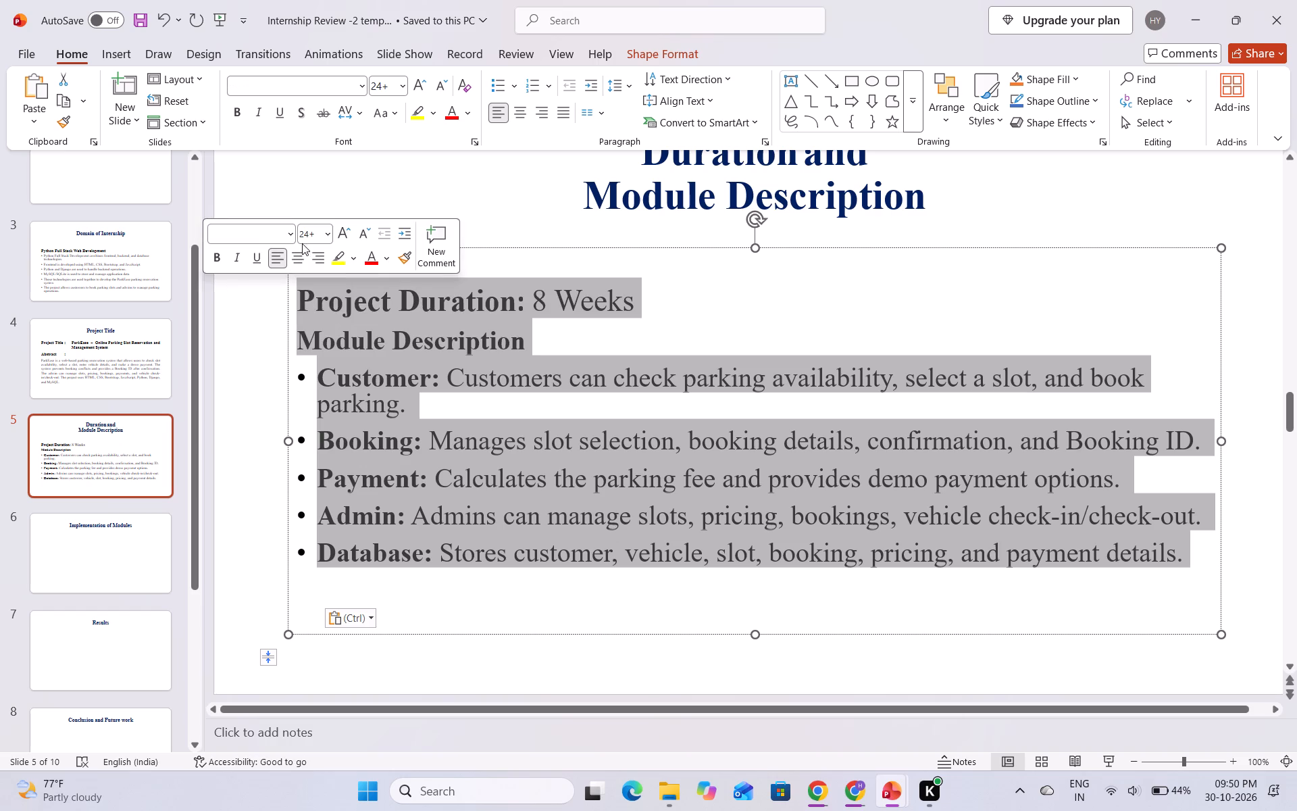
{"action": "left_click", "coordinate": [295, 232]}
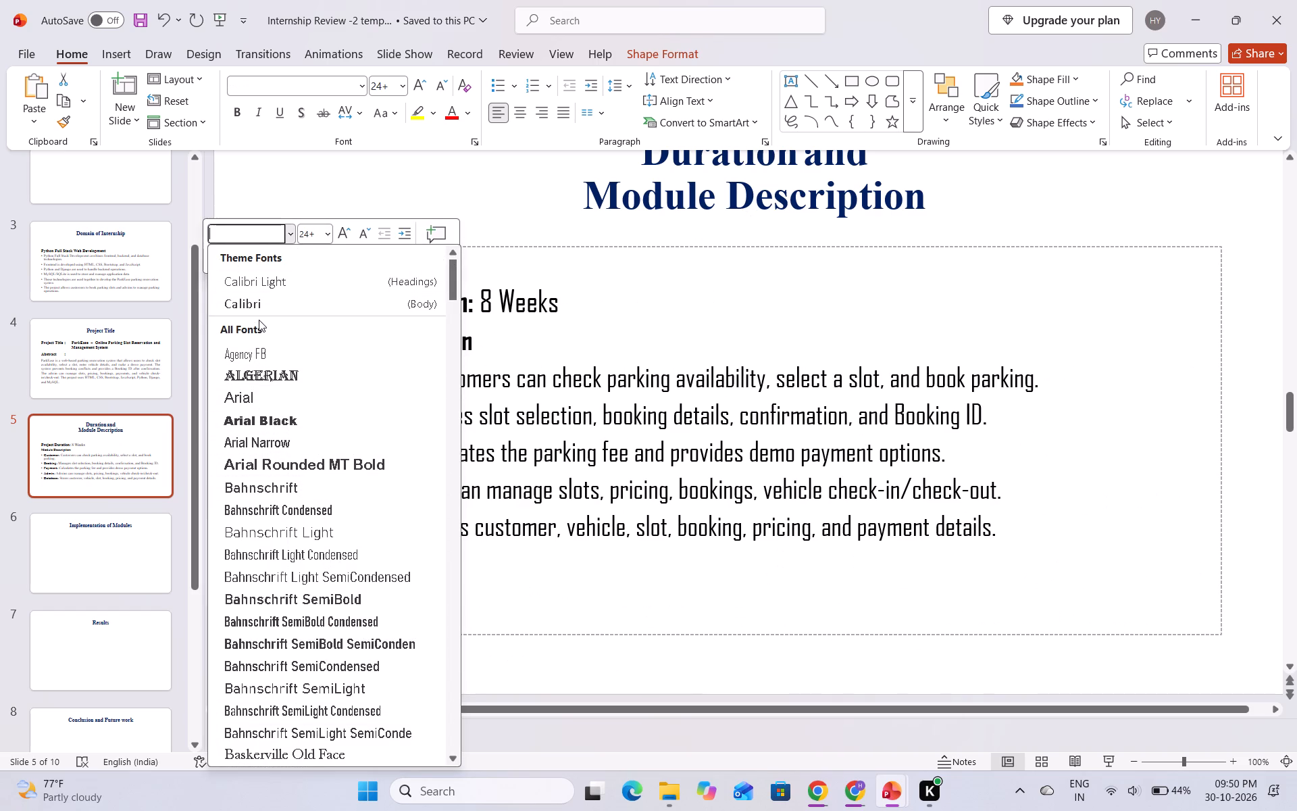
{"action": "type", "text": "ti"}
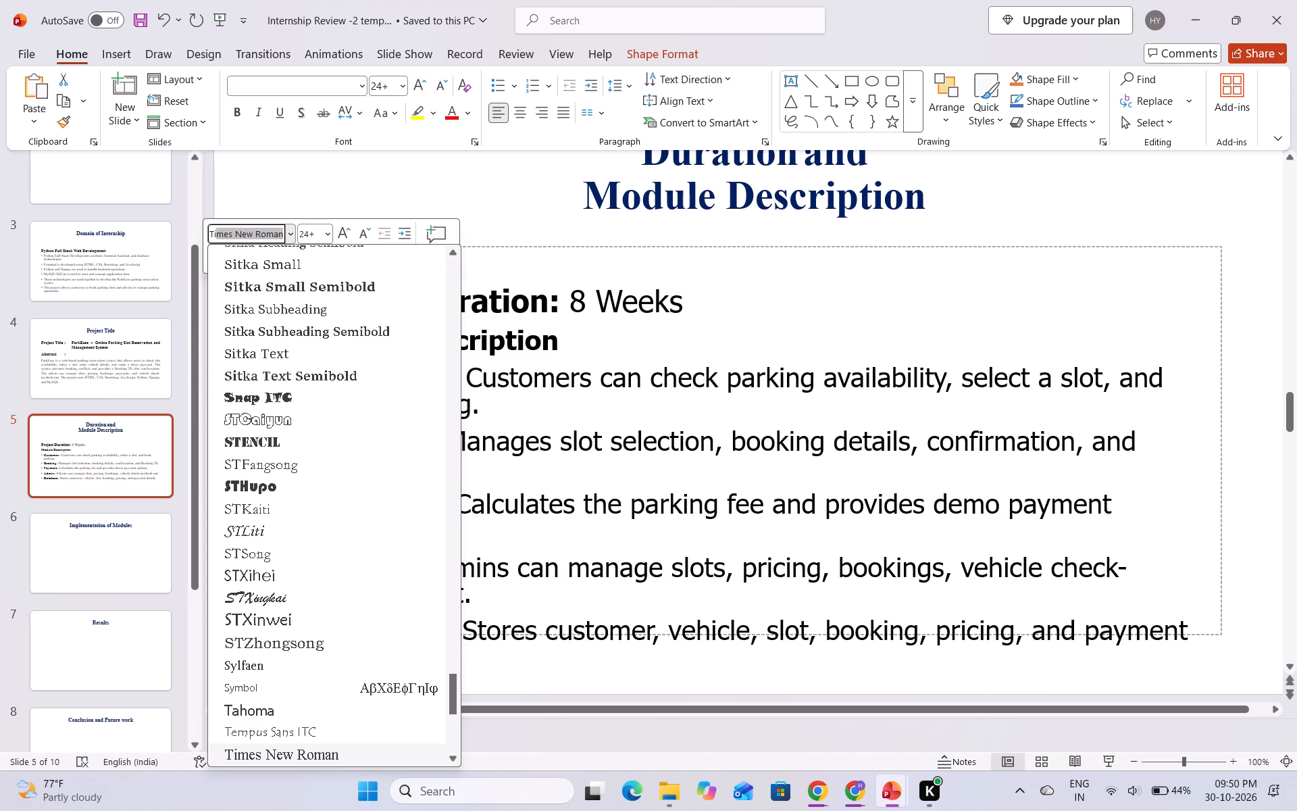
{"action": "key", "text": "m"}
{"action": "type", "text": "es"}
{"action": "key", "text": "Return"}
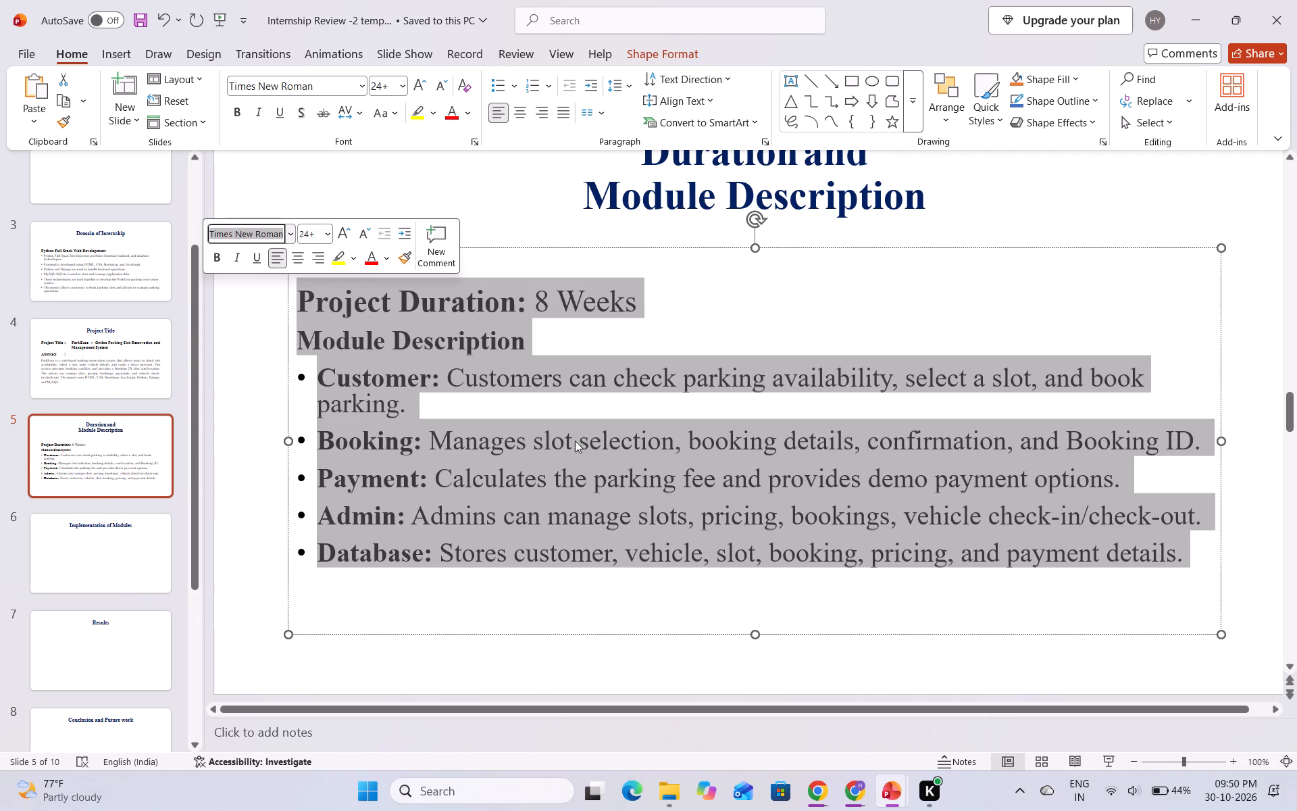
Remove the bullet from the empty line below the Database item.
{"action": "left_click", "coordinate": [609, 611]}
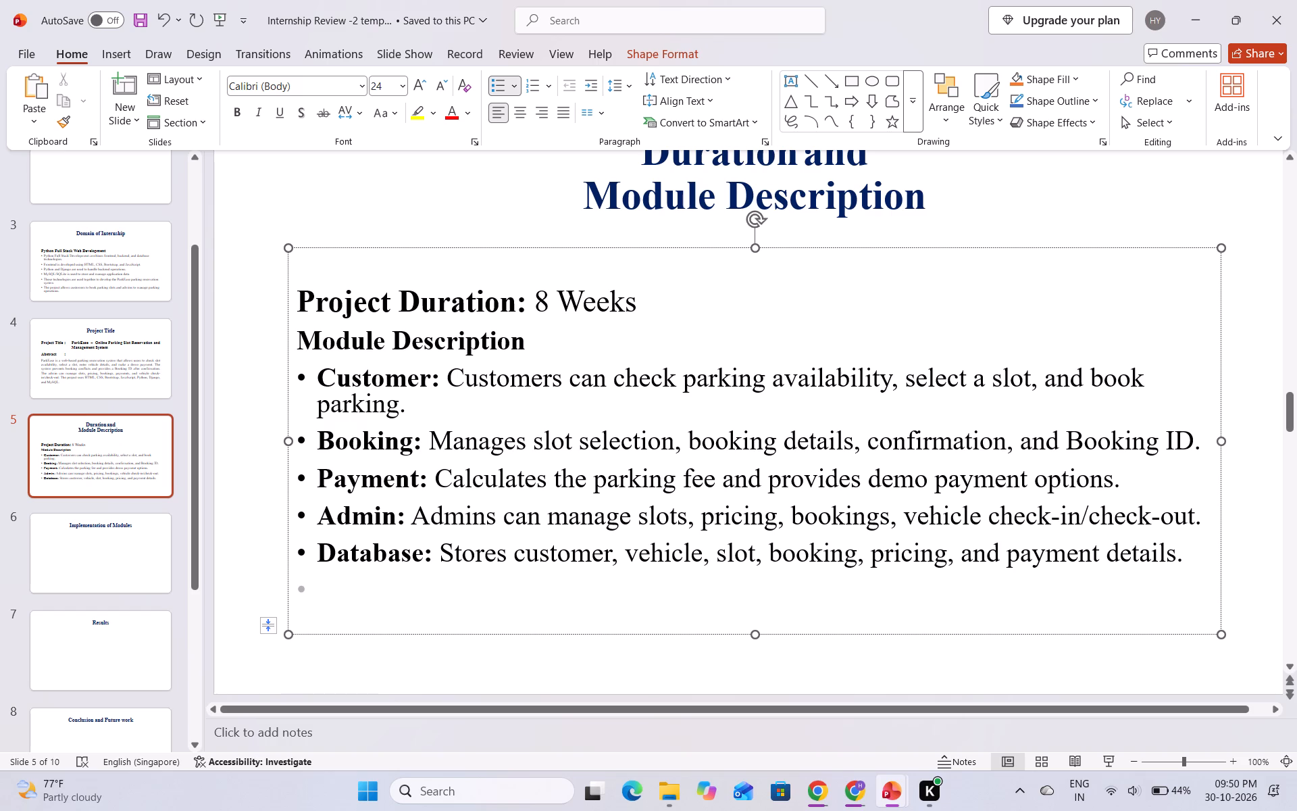
{"action": "key", "text": "BackSpace"}
Check the font formatting of the "Project Duration" and "Module Description" headings against the bullet text.
{"action": "left_click", "coordinate": [499, 303]}
{"action": "left_click_drag", "start_coordinate": [518, 300], "coordinate": [513, 300]}
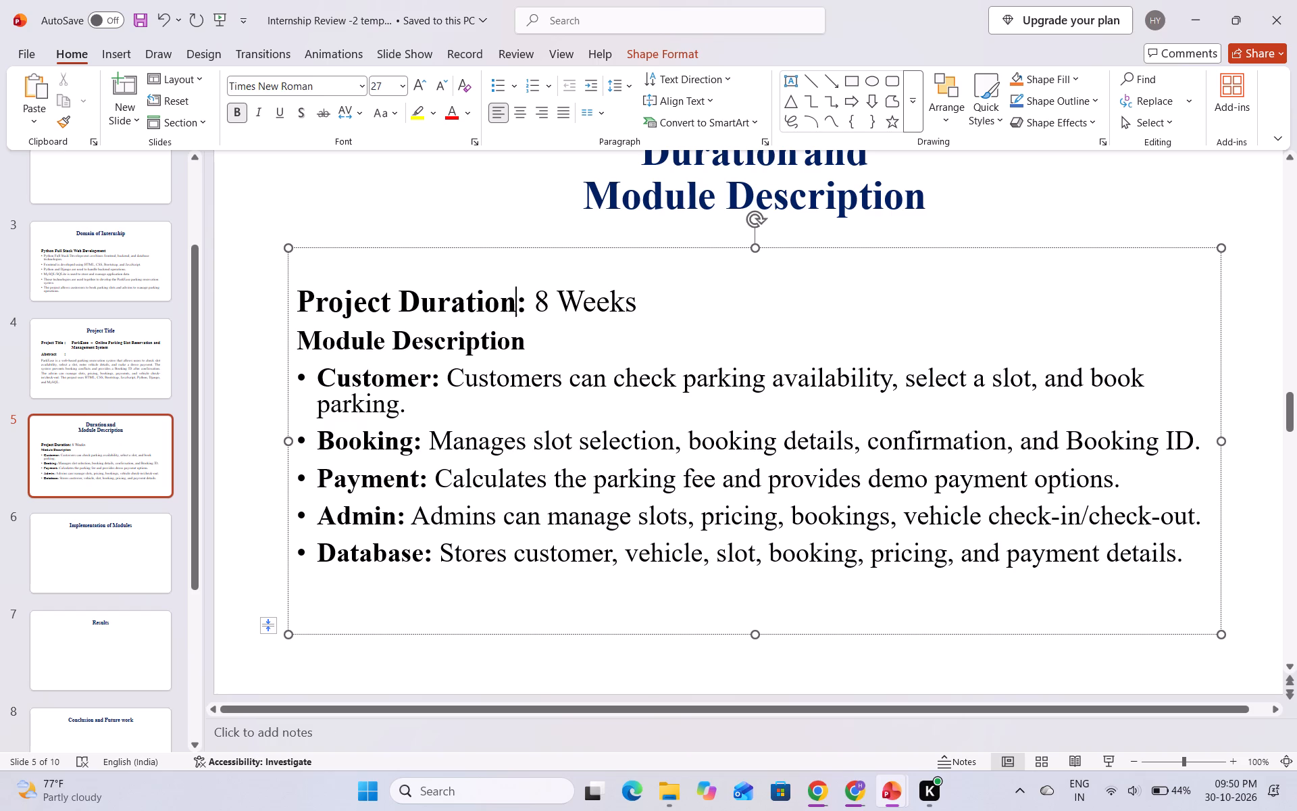
{"action": "left_click_drag", "start_coordinate": [513, 300], "coordinate": [361, 305]}
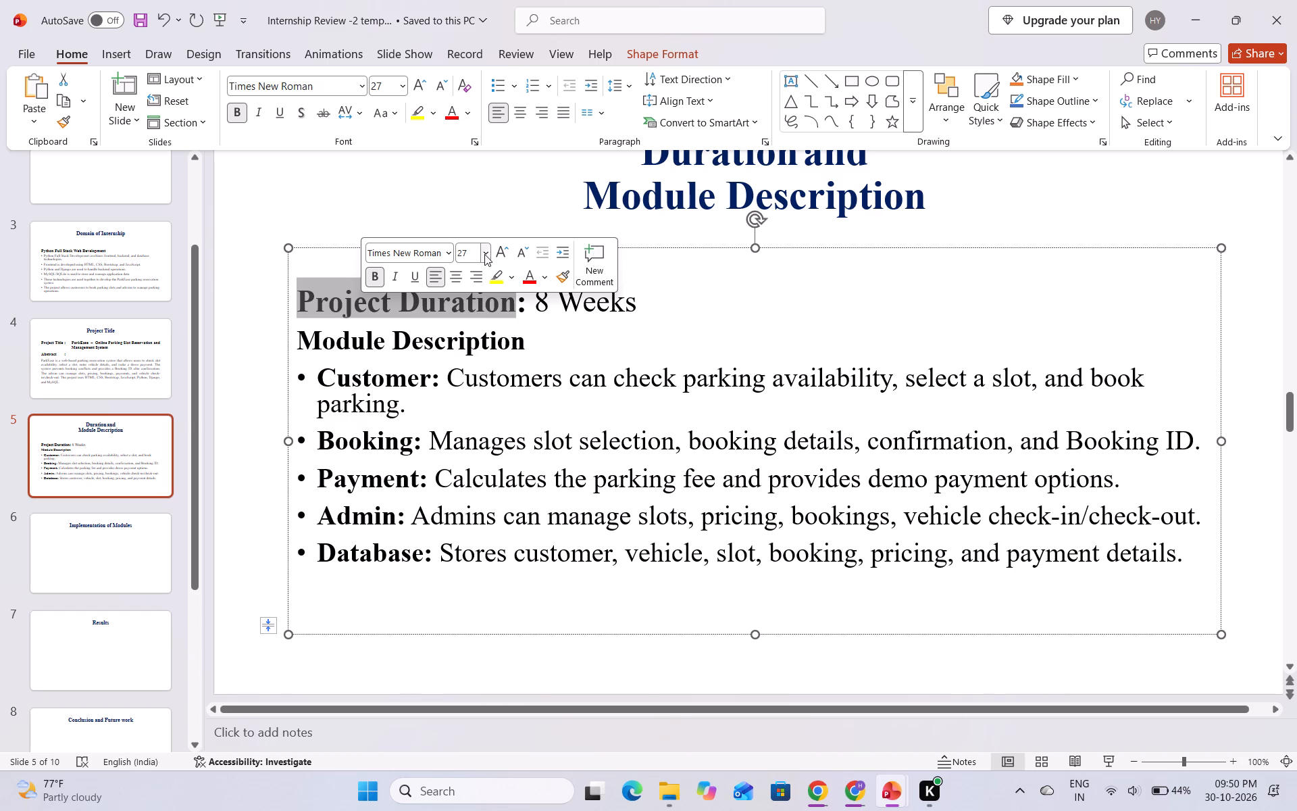
{"action": "left_click", "coordinate": [501, 561]}
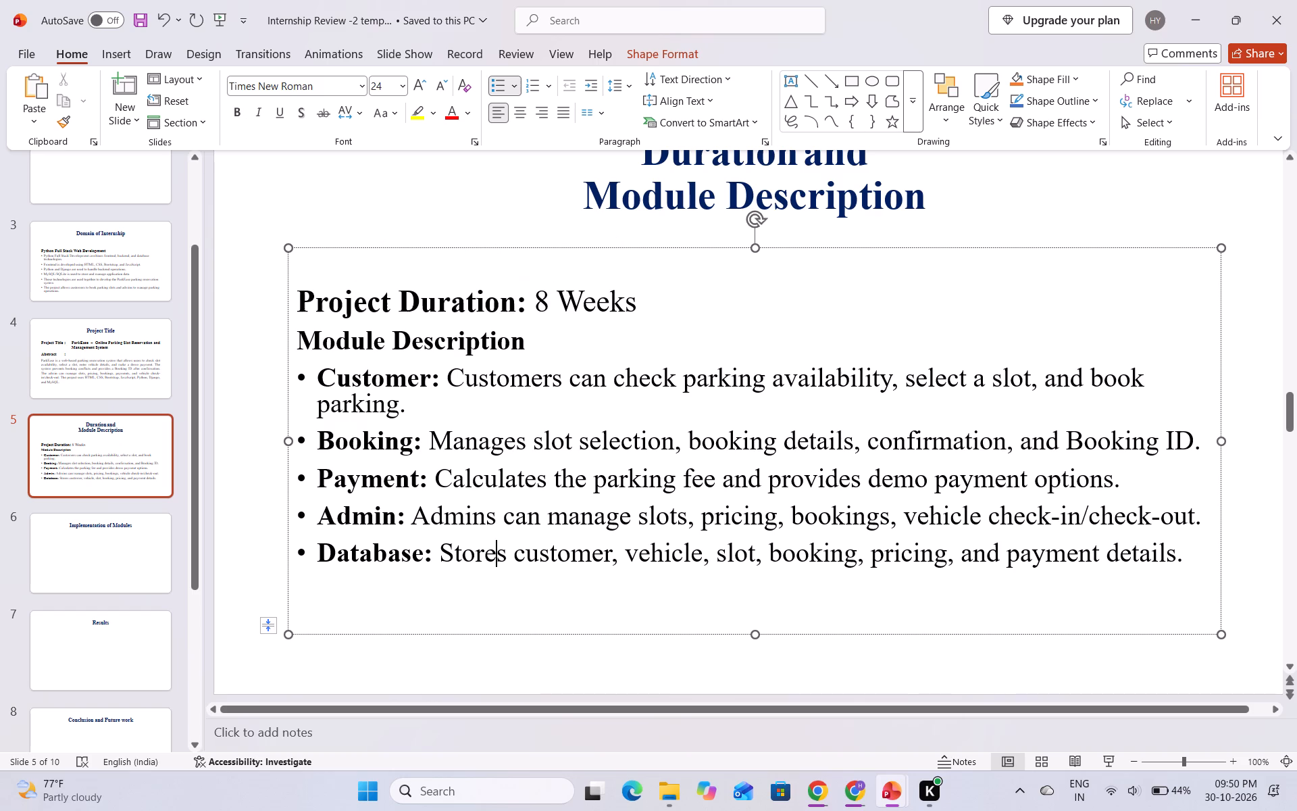
{"action": "left_click_drag", "start_coordinate": [532, 339], "coordinate": [332, 342]}
{"action": "left_click", "coordinate": [524, 377]}
Set the font size of the "Project Duration:" label to 24.
{"action": "left_click_drag", "start_coordinate": [519, 305], "coordinate": [511, 304]}
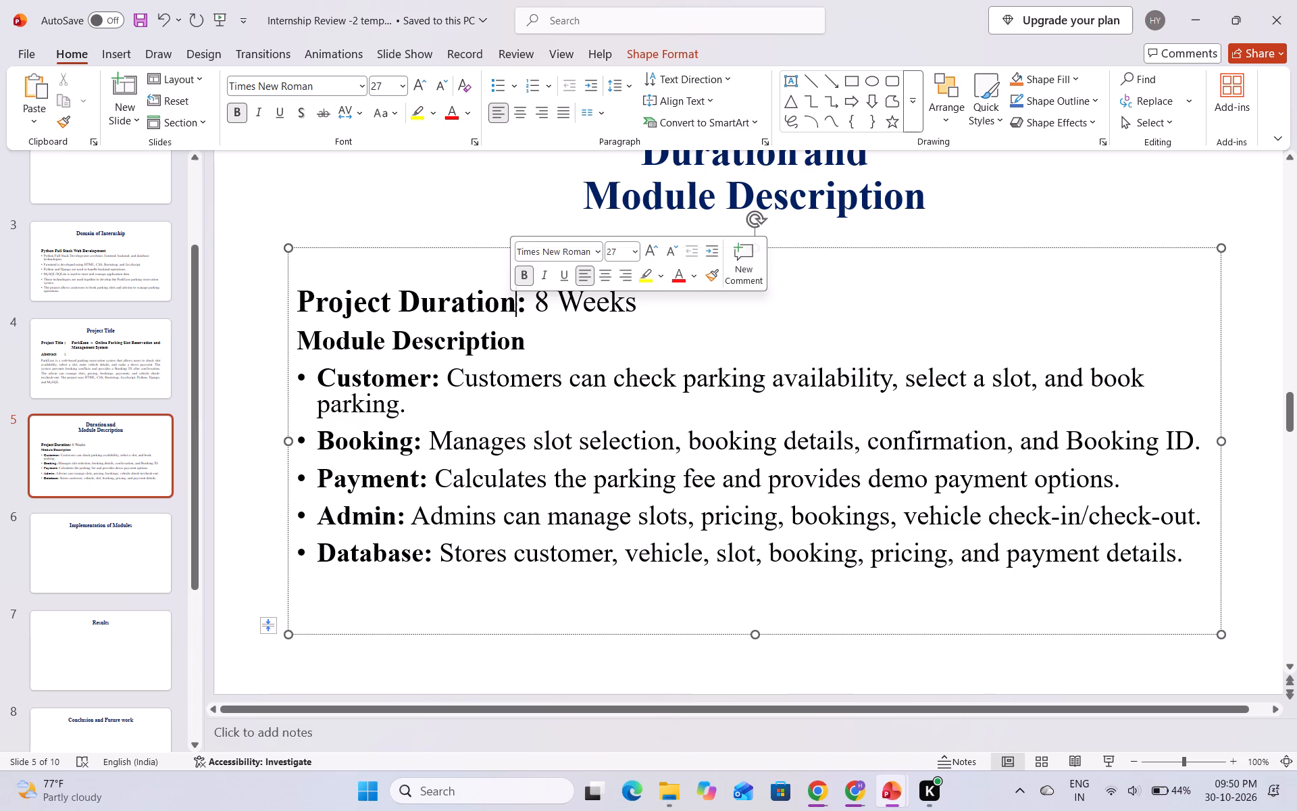
{"action": "left_click", "coordinate": [537, 309]}
{"action": "left_click_drag", "start_coordinate": [527, 305], "coordinate": [395, 310]}
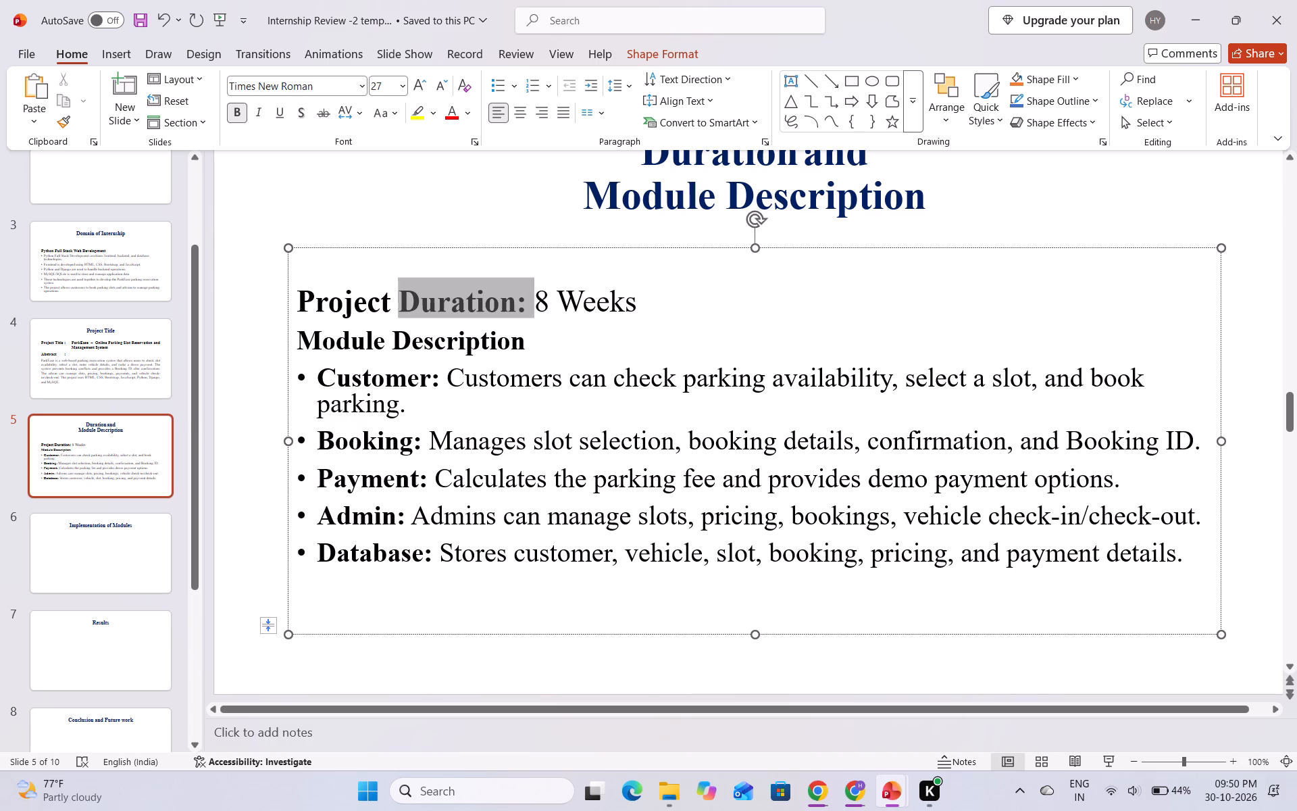
{"action": "left_click_drag", "start_coordinate": [395, 310], "coordinate": [350, 316]}
{"action": "left_click", "coordinate": [476, 264]}
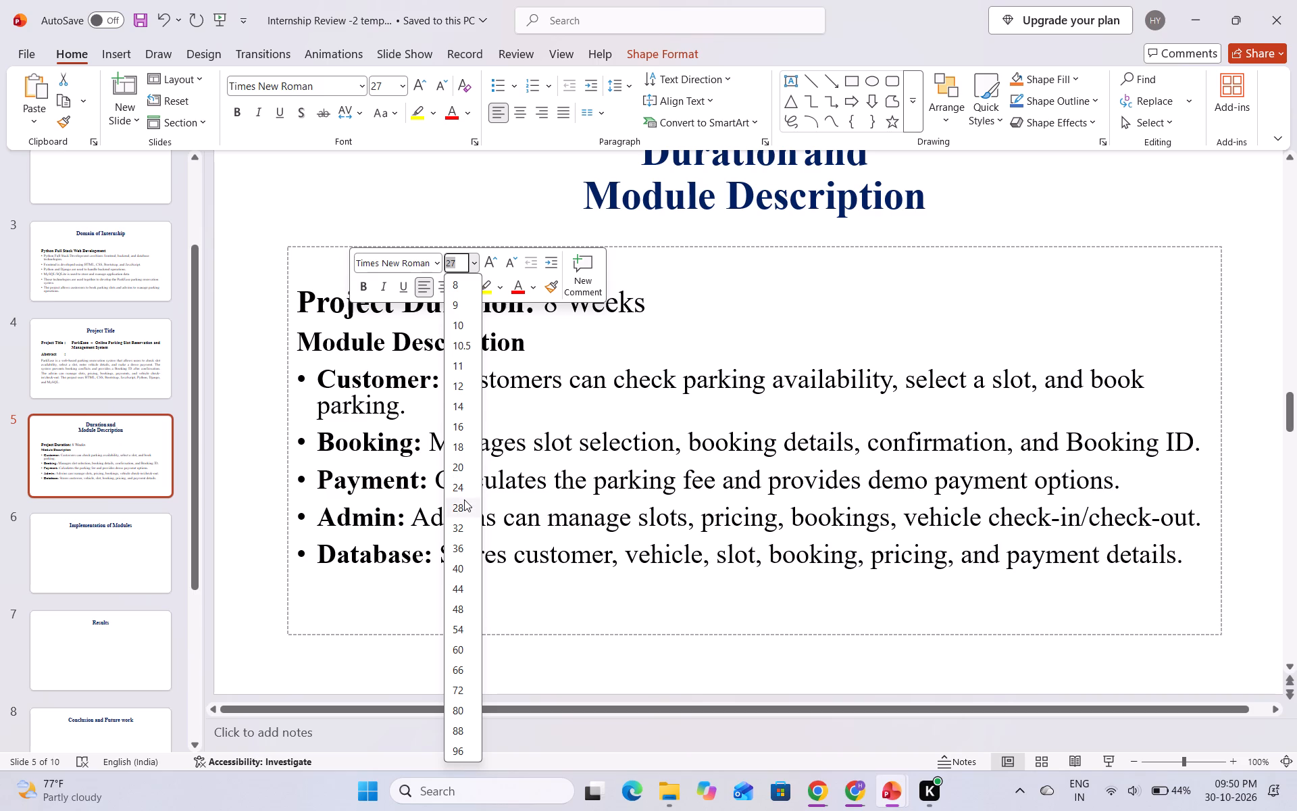
{"action": "left_click", "coordinate": [459, 484]}
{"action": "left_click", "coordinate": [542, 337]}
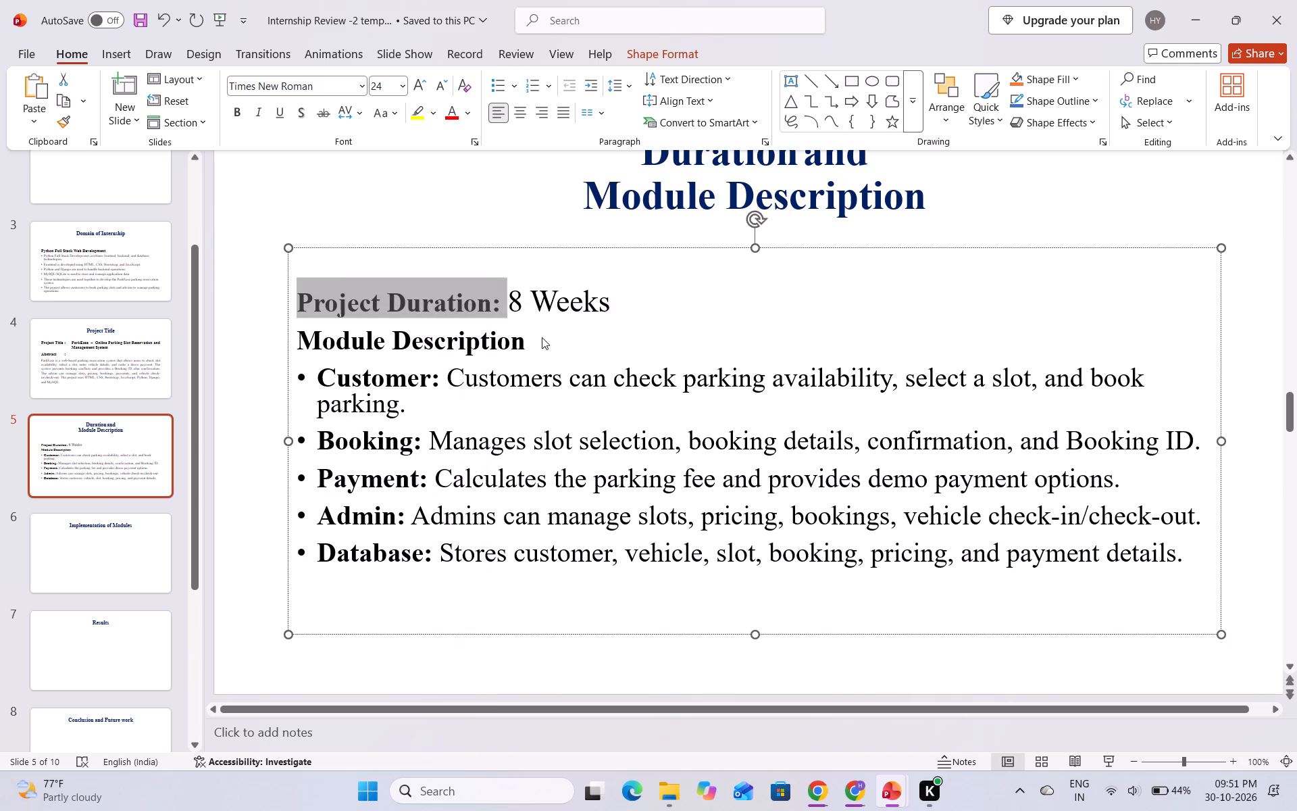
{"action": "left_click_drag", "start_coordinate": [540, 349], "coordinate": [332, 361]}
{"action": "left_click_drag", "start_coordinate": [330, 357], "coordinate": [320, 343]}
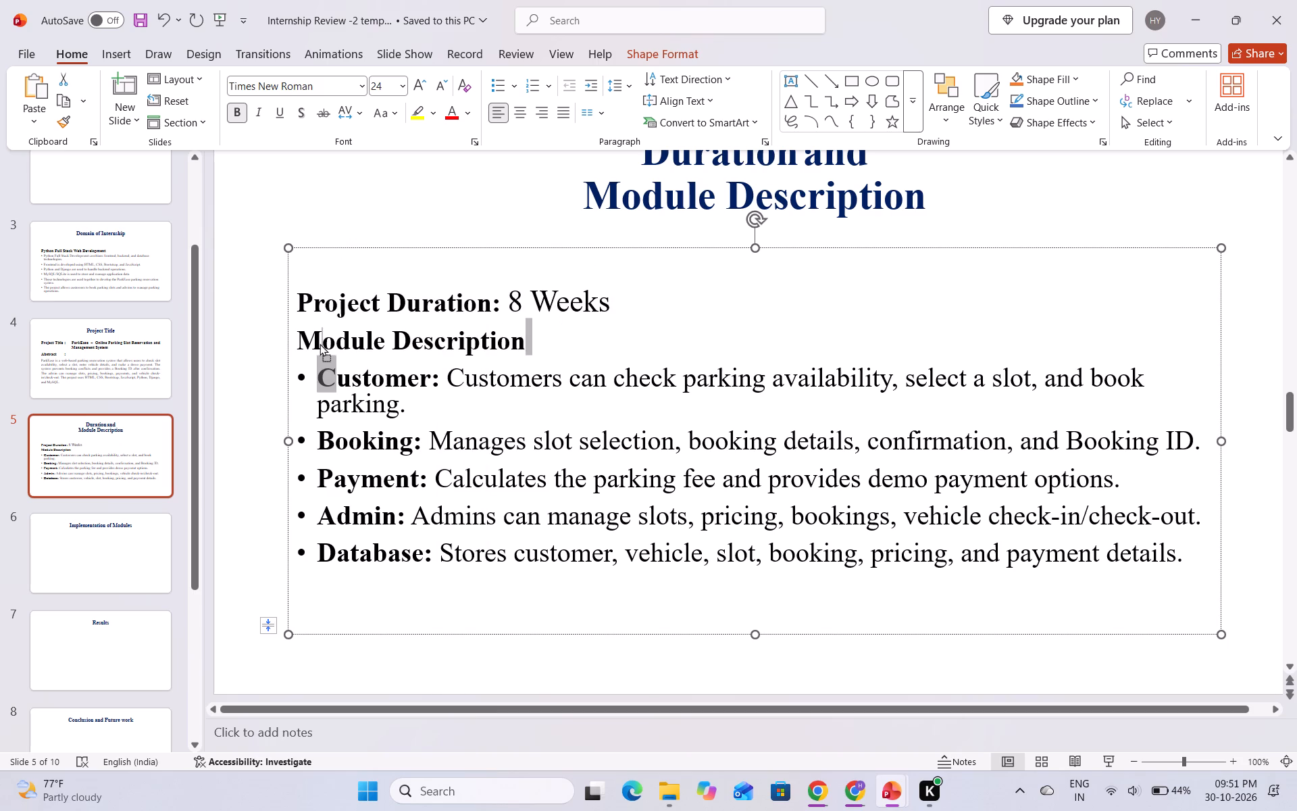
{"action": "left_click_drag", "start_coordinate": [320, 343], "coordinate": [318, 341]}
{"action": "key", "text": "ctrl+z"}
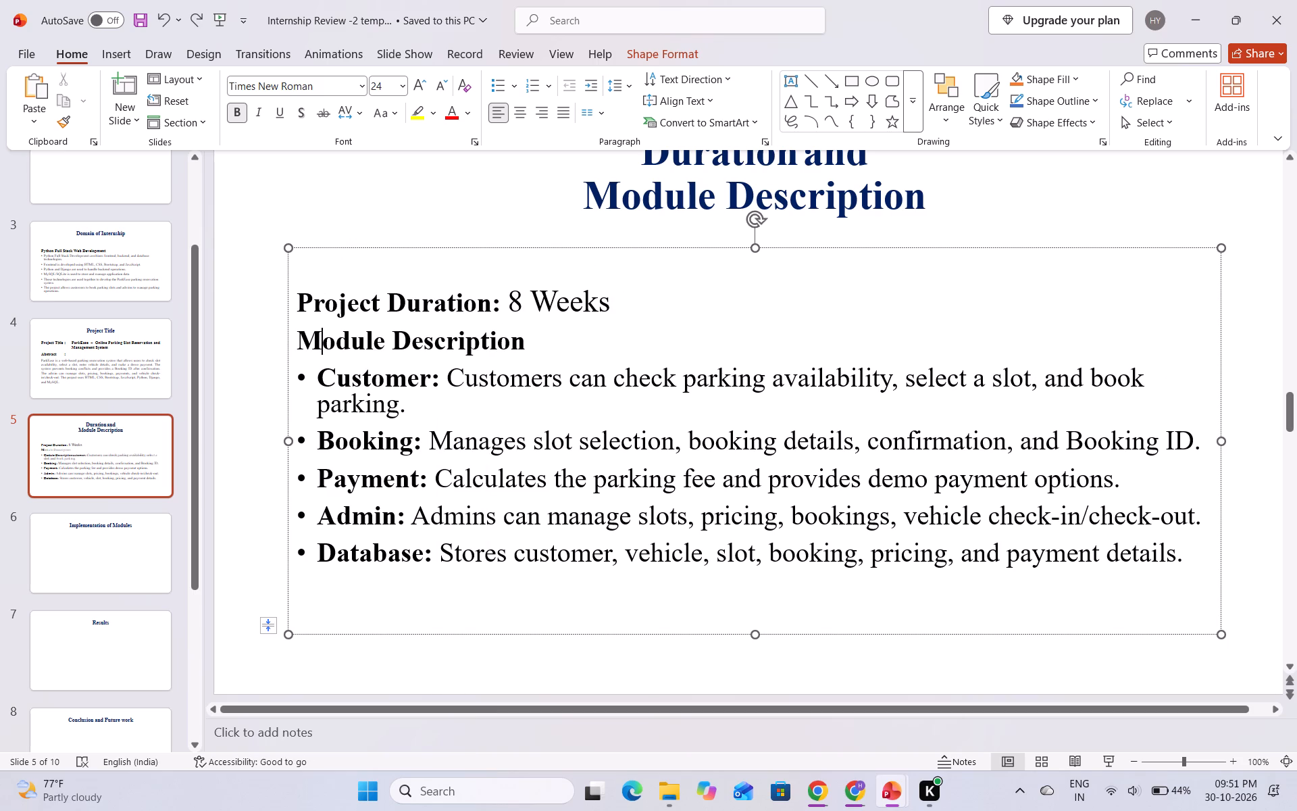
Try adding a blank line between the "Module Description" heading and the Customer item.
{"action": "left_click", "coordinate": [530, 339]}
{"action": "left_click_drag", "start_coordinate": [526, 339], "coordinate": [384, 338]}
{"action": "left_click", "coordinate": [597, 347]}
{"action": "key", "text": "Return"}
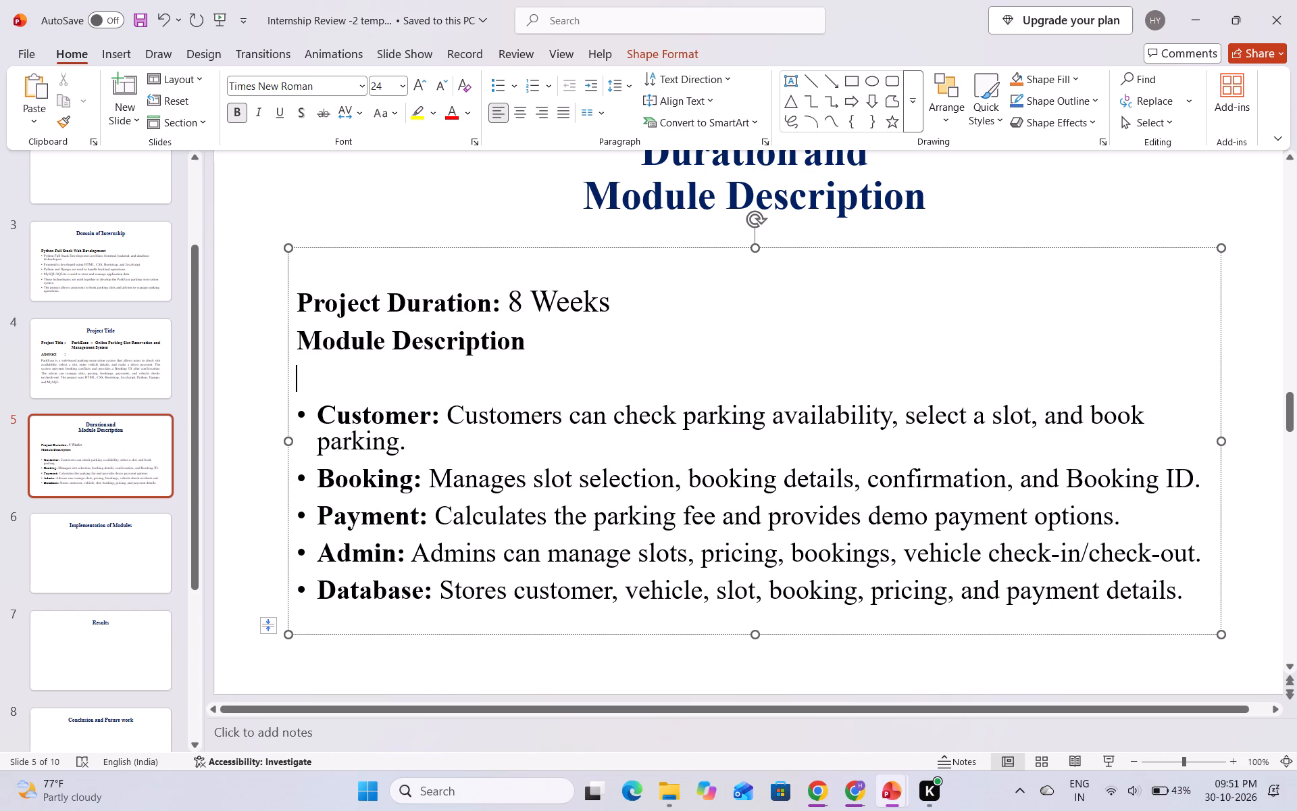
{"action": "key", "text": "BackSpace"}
Delete the final "s" of the project duration value so it reads "8 Week".
{"action": "left_click", "coordinate": [621, 301]}
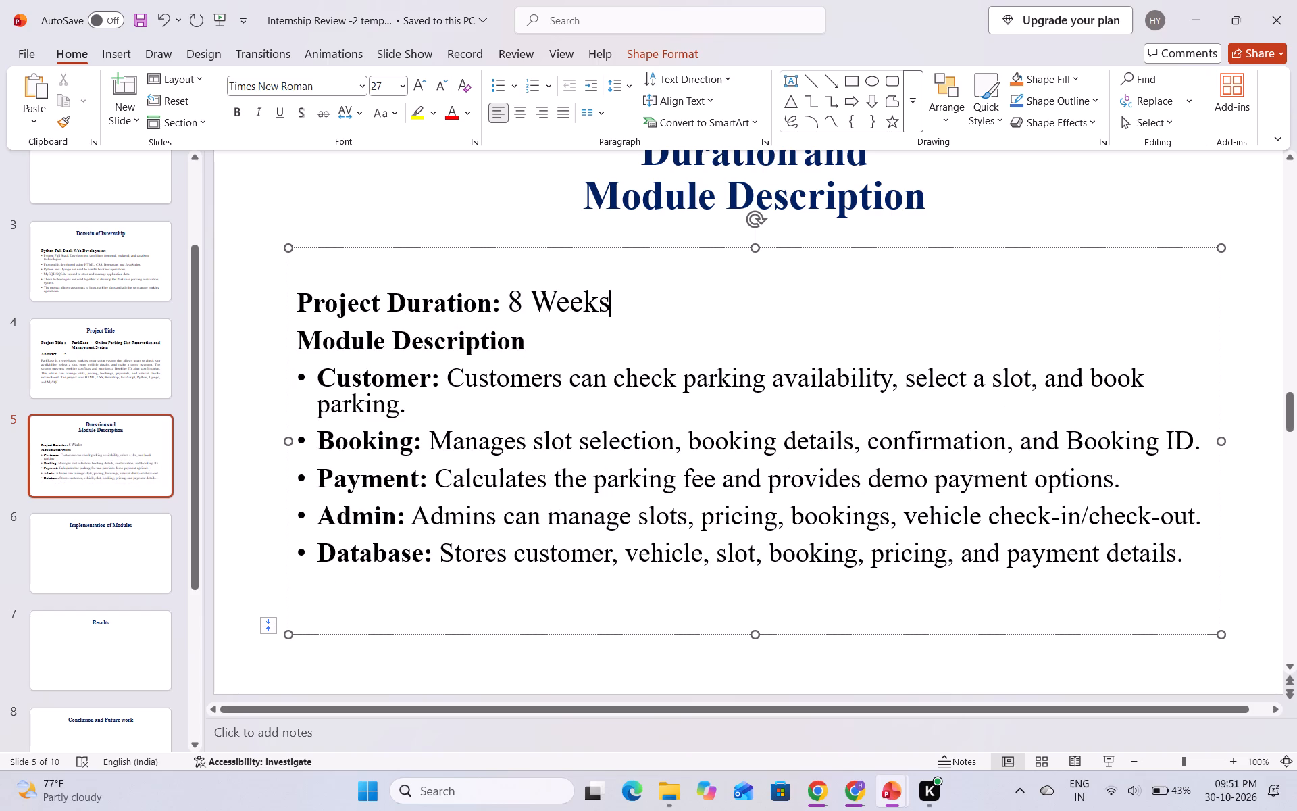
{"action": "key", "text": "BackSpace"}
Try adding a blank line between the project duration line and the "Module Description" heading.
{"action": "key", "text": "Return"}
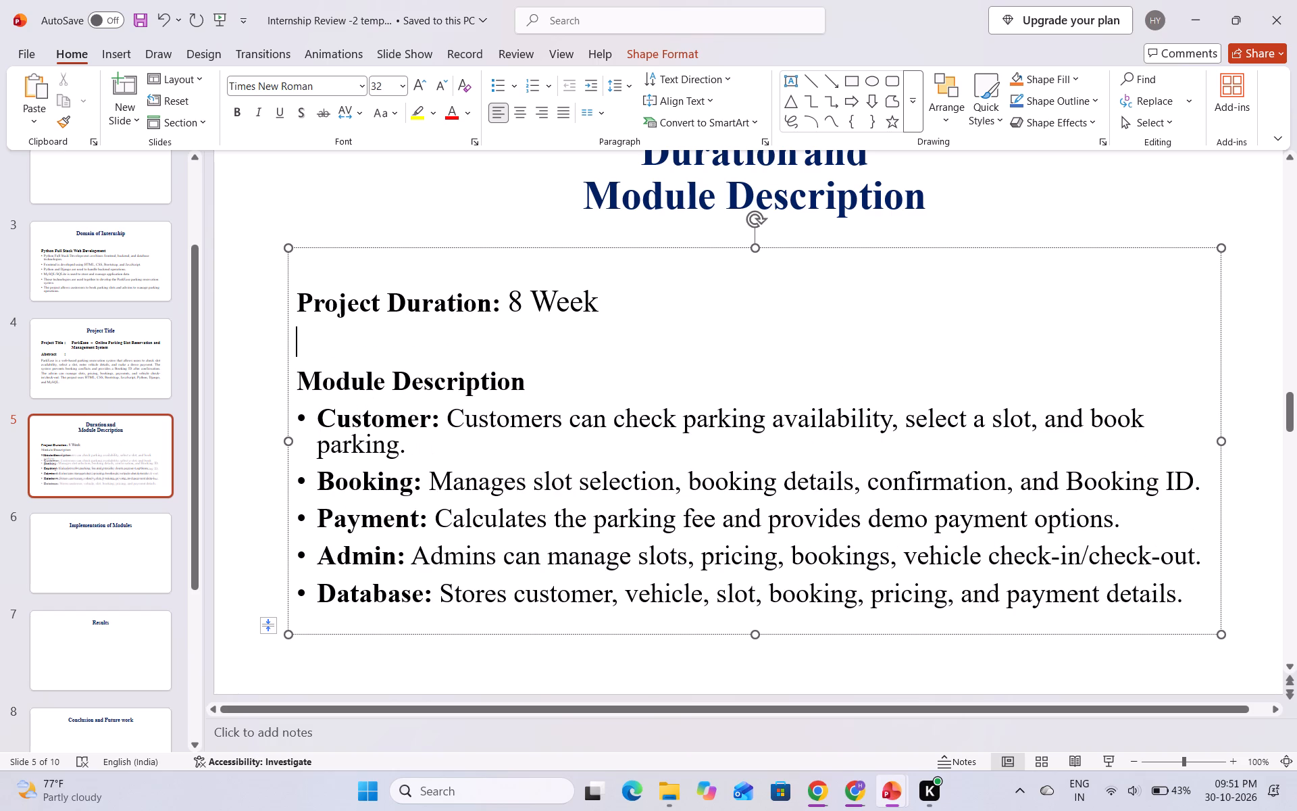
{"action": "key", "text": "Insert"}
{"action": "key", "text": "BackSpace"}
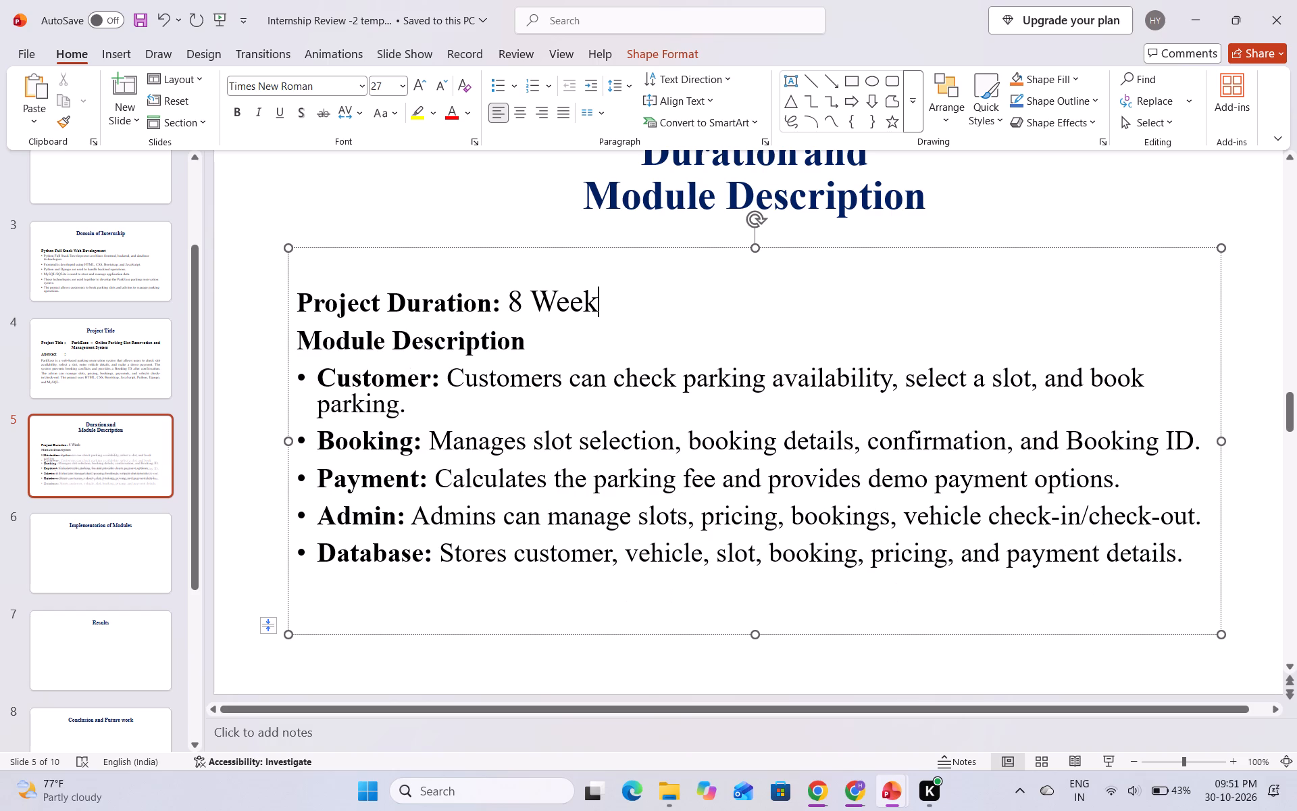
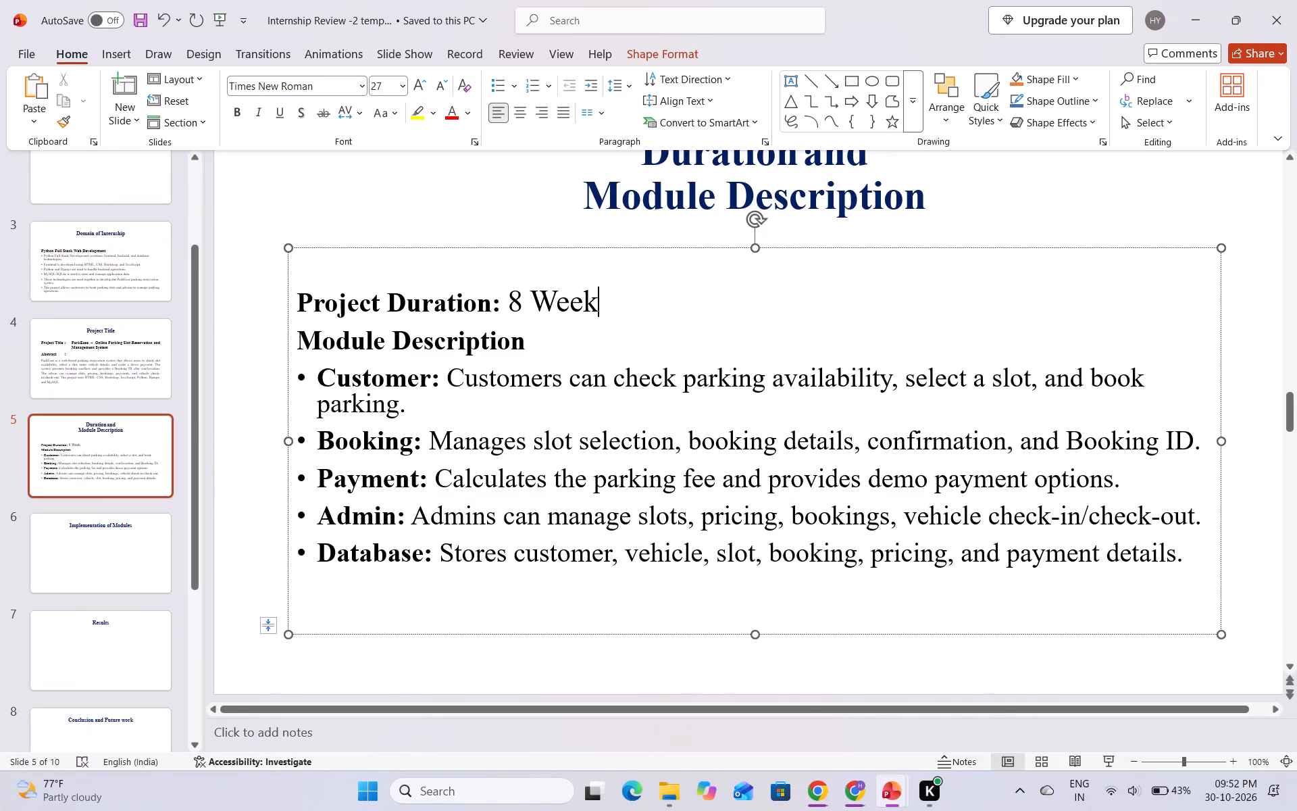
{"action": "left_click", "coordinate": [102, 548]}
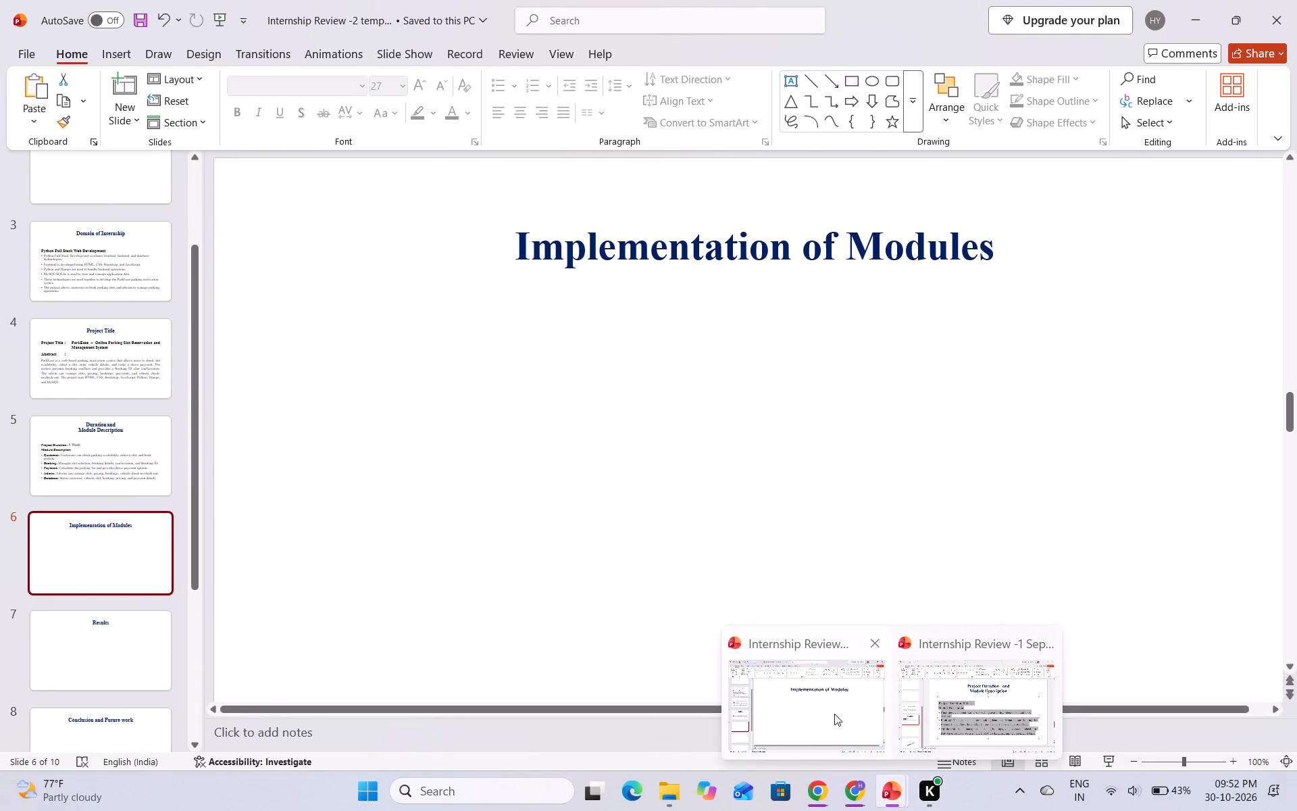
{"action": "left_click", "coordinate": [944, 691]}
{"action": "scroll", "coordinate": [806, 540], "scroll_direction": "down", "scroll_amount": 1}
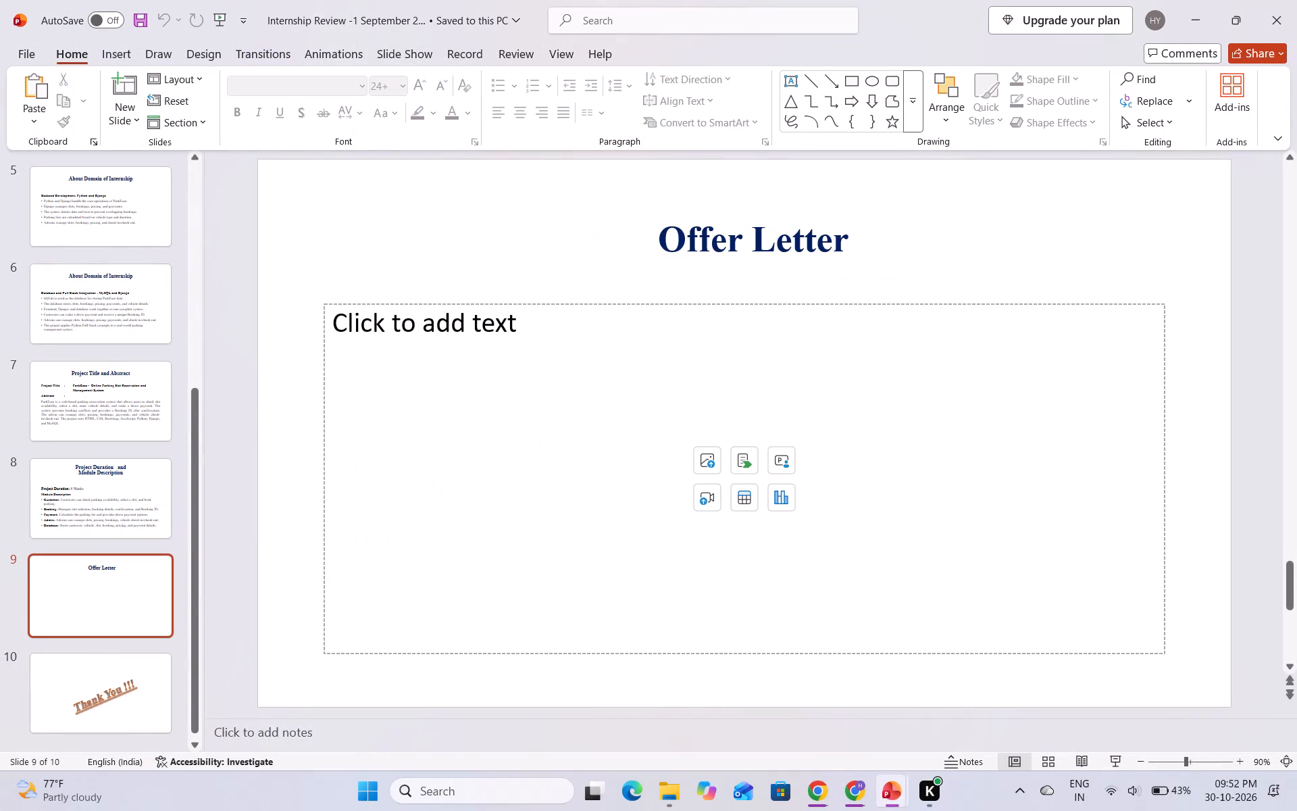
{"action": "left_click", "coordinate": [86, 503]}
{"action": "left_click", "coordinate": [117, 393]}
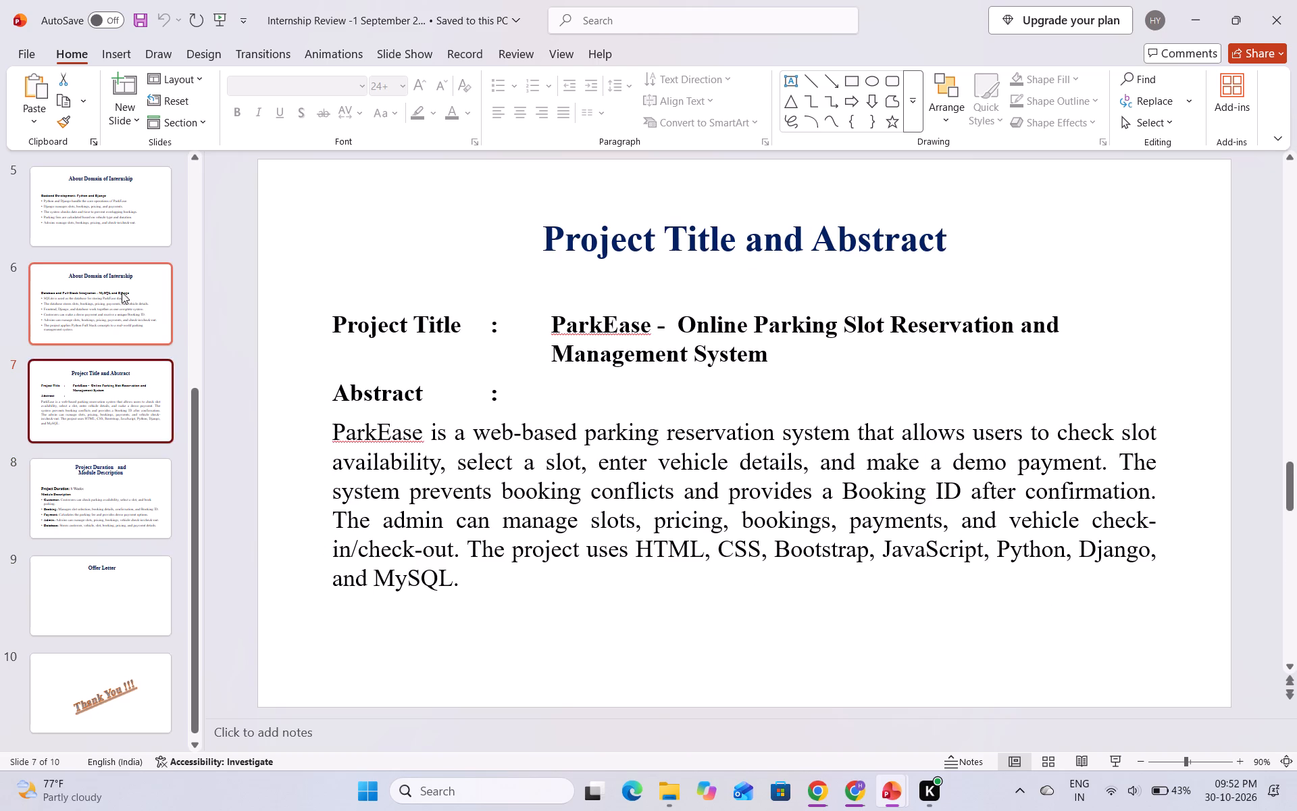
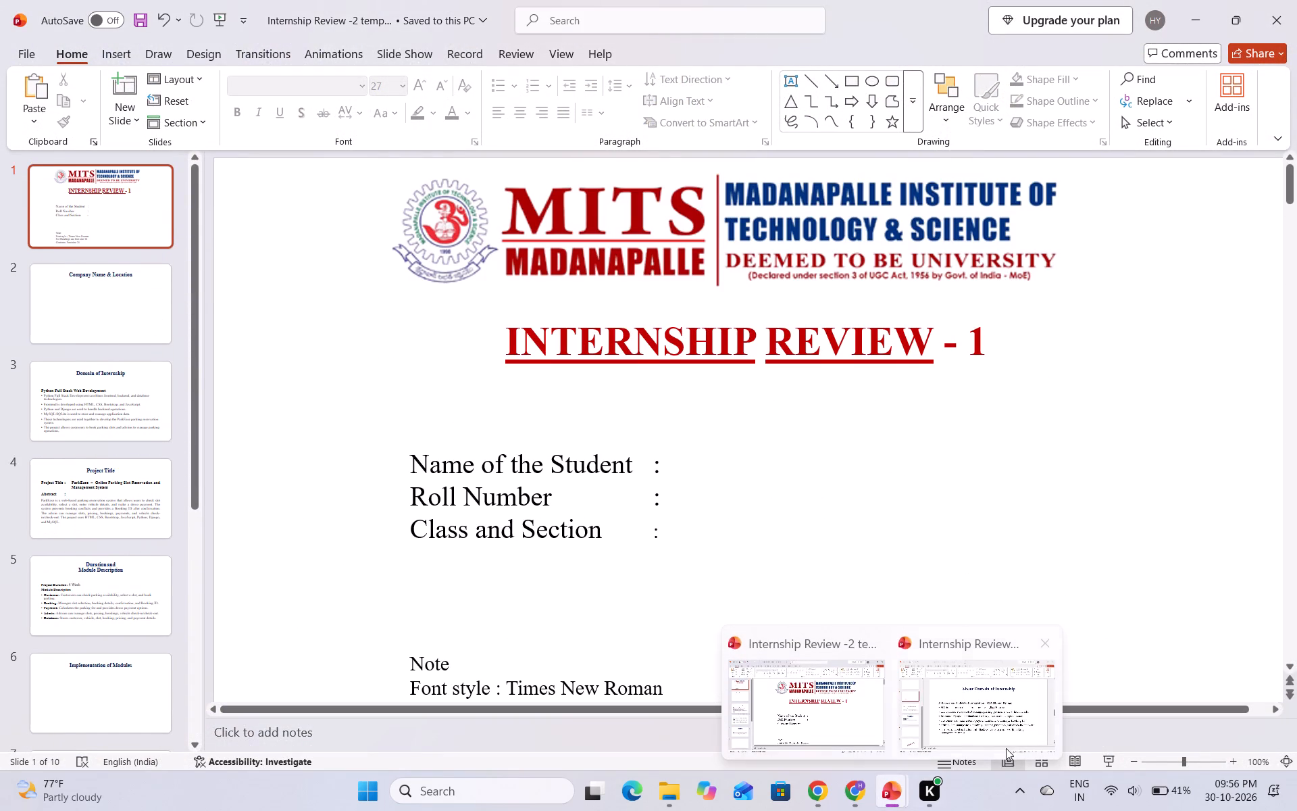
{"action": "left_click", "coordinate": [1002, 738]}
{"action": "scroll", "coordinate": [973, 491], "scroll_direction": "up", "scroll_amount": 14}
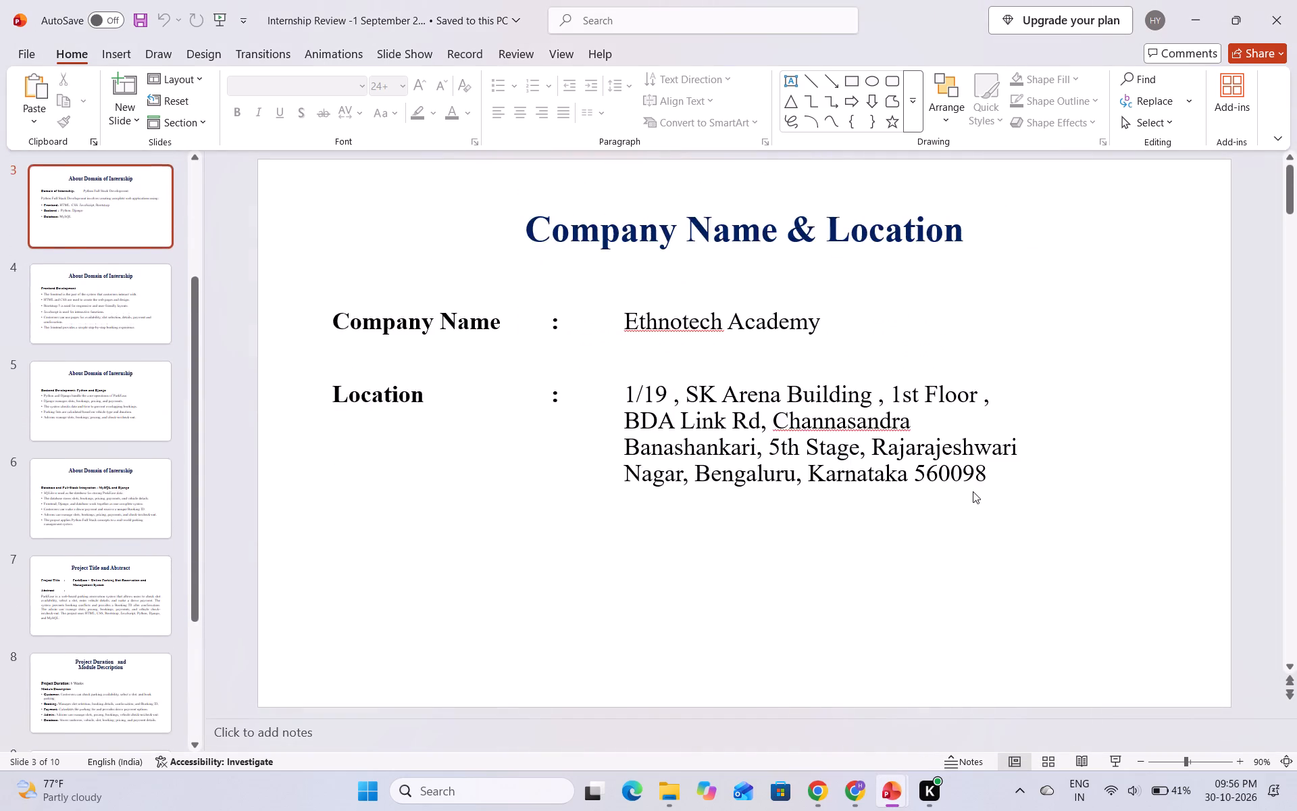
{"action": "scroll", "coordinate": [973, 491], "scroll_direction": "up", "scroll_amount": 2}
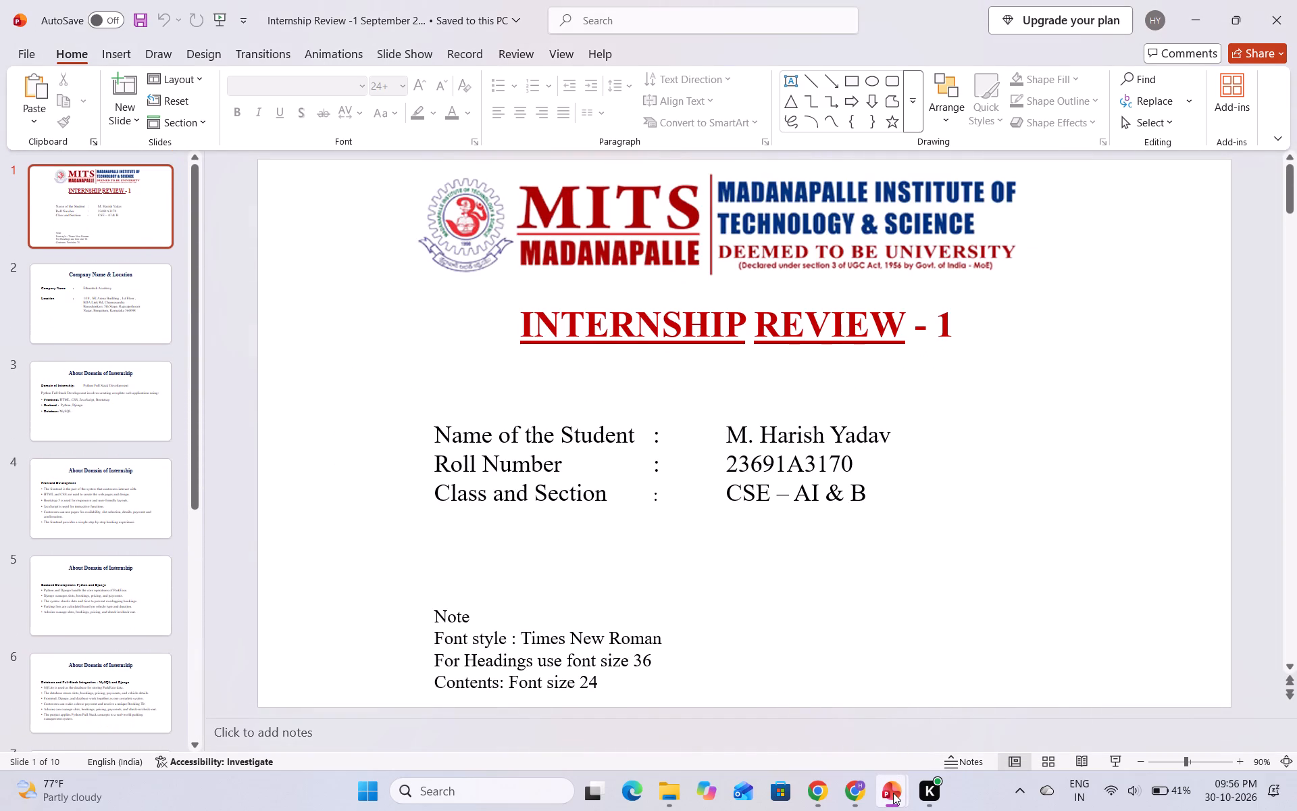
{"action": "left_click", "coordinate": [925, 705]}
{"action": "scroll", "coordinate": [910, 644], "scroll_direction": "up", "scroll_amount": 1}
{"action": "scroll", "coordinate": [910, 644], "scroll_direction": "down", "scroll_amount": 4}
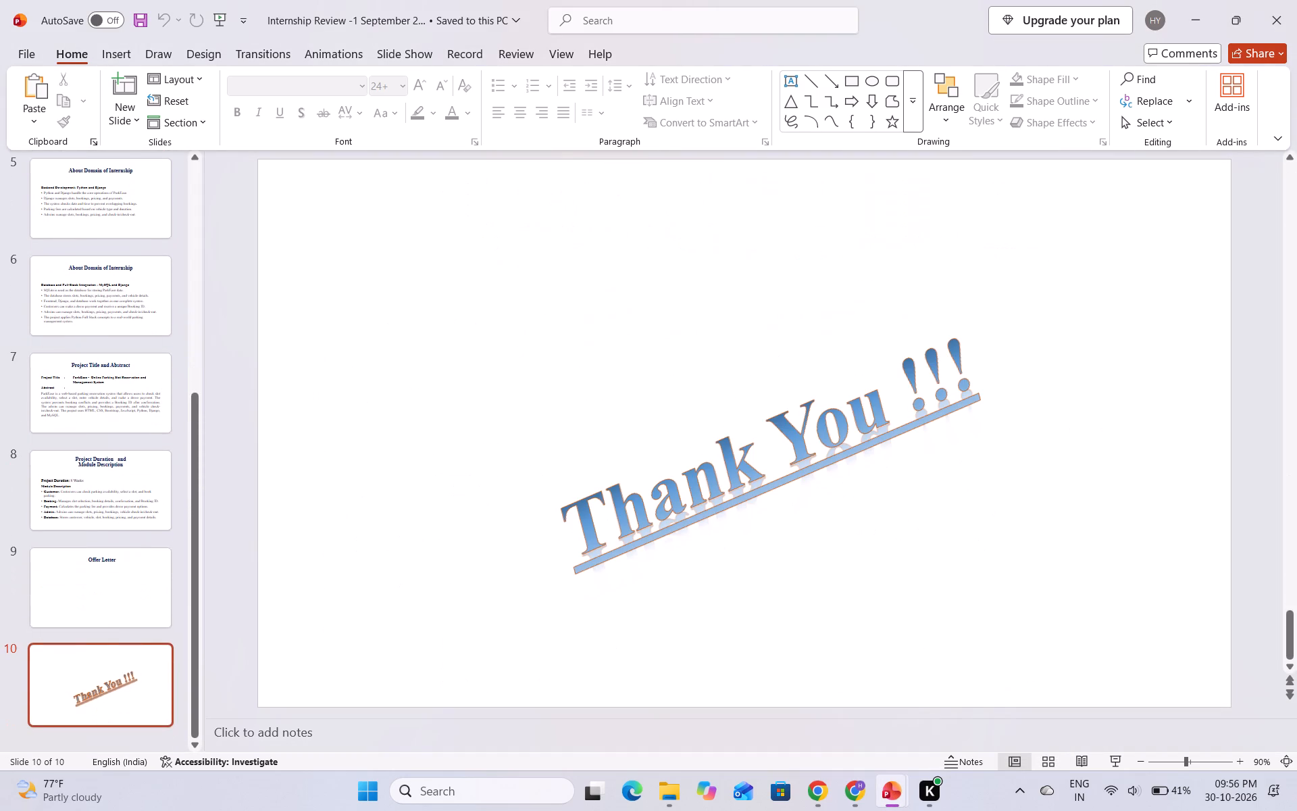
{"action": "scroll", "coordinate": [910, 644], "scroll_direction": "down", "scroll_amount": 1}
{"action": "scroll", "coordinate": [910, 644], "scroll_direction": "up", "scroll_amount": 5}
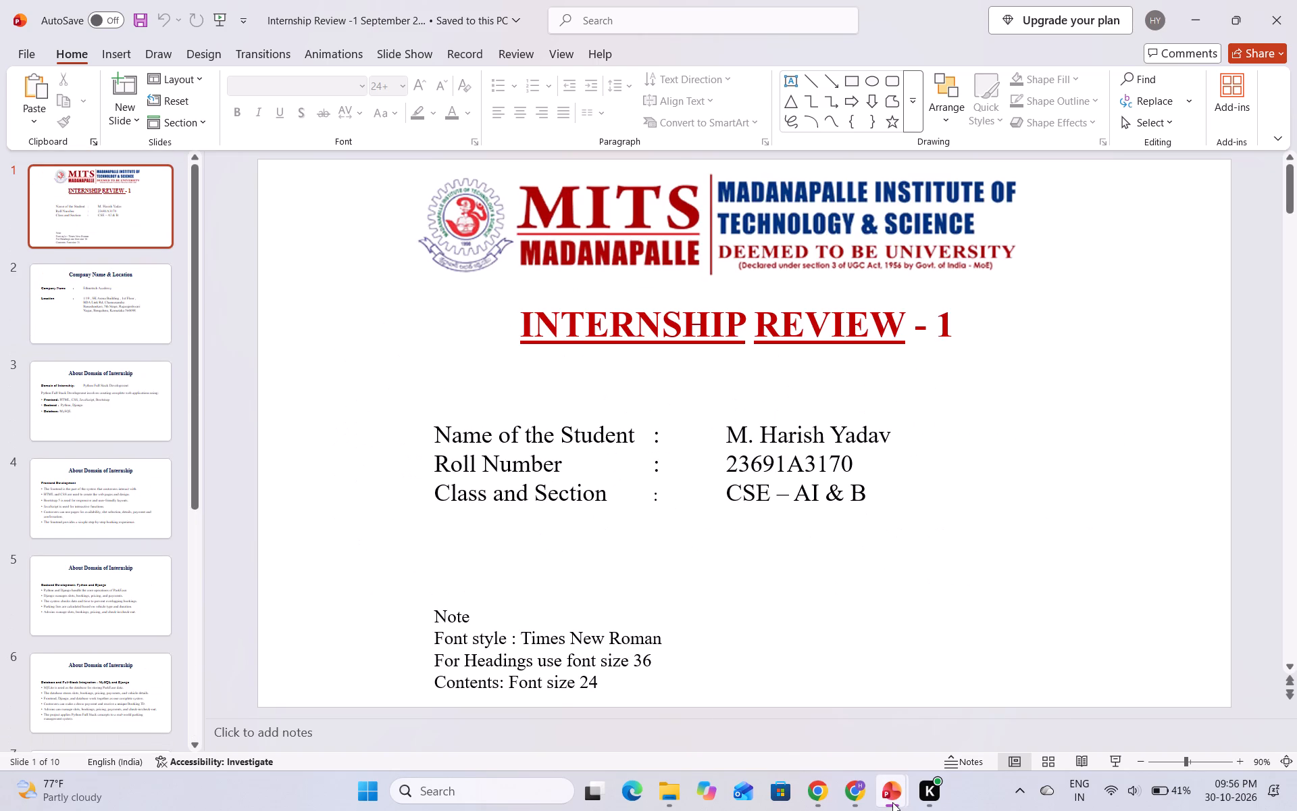
Return to the Internship Review 2 template and check its slides from start to end, finishing on the title slide.
{"action": "left_click", "coordinate": [814, 719]}
{"action": "scroll", "coordinate": [819, 676], "scroll_direction": "down", "scroll_amount": 2}
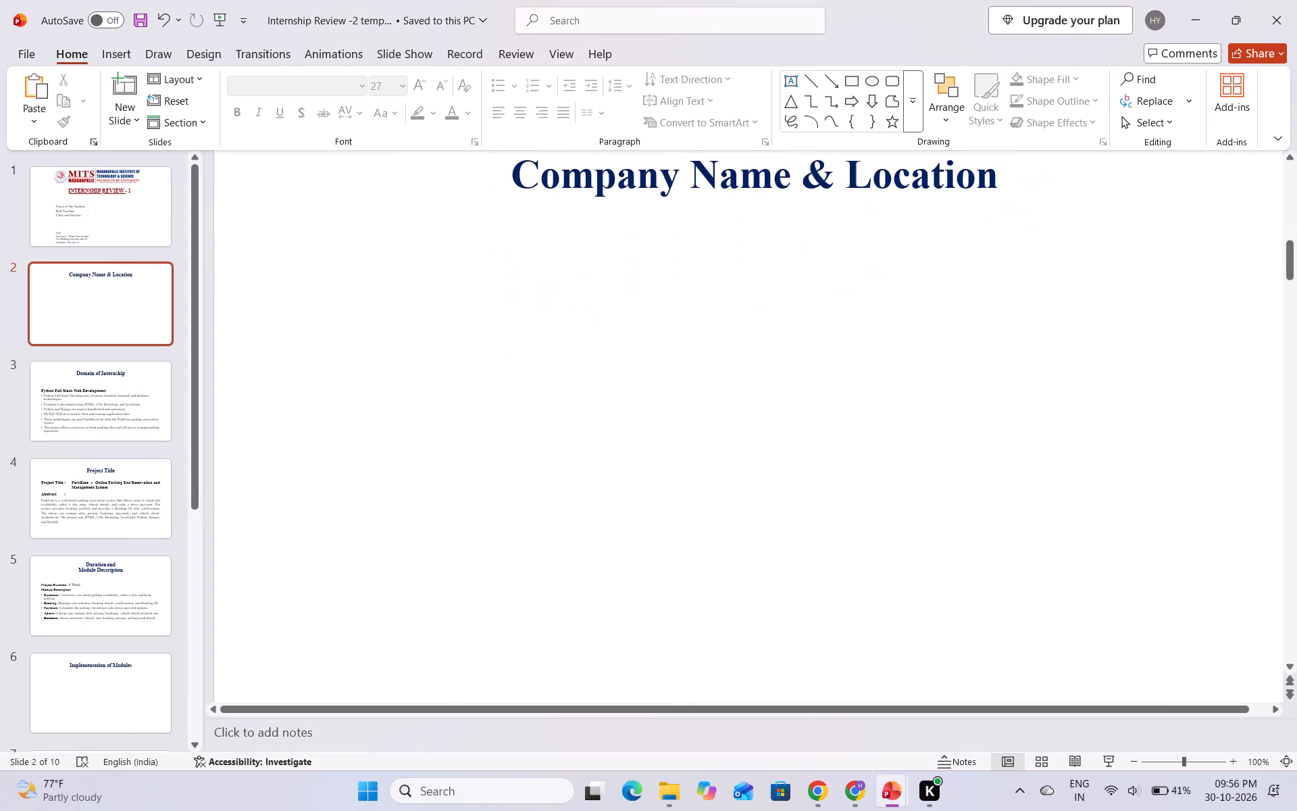
{"action": "scroll", "coordinate": [791, 483], "scroll_direction": "down", "scroll_amount": 13}
{"action": "scroll", "coordinate": [791, 483], "scroll_direction": "up", "scroll_amount": 1}
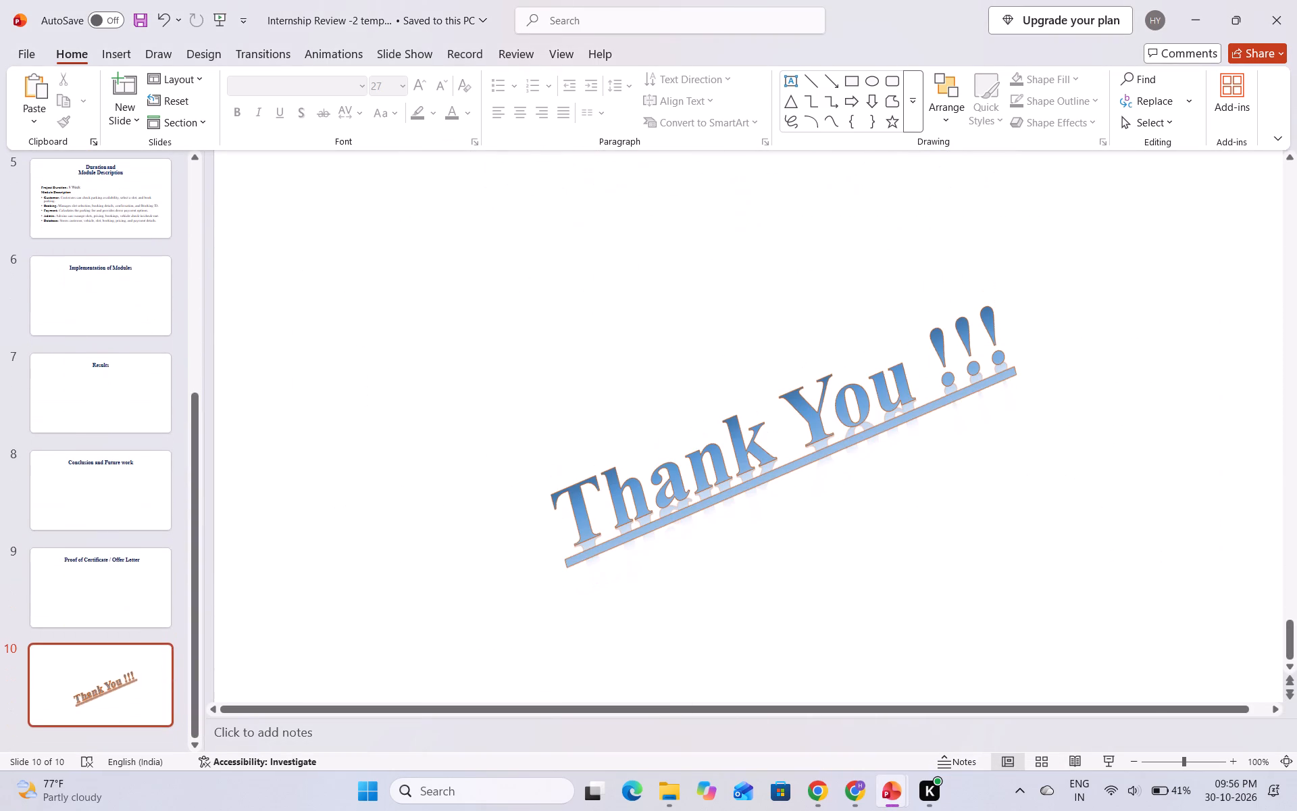
{"action": "scroll", "coordinate": [791, 483], "scroll_direction": "up", "scroll_amount": 18}
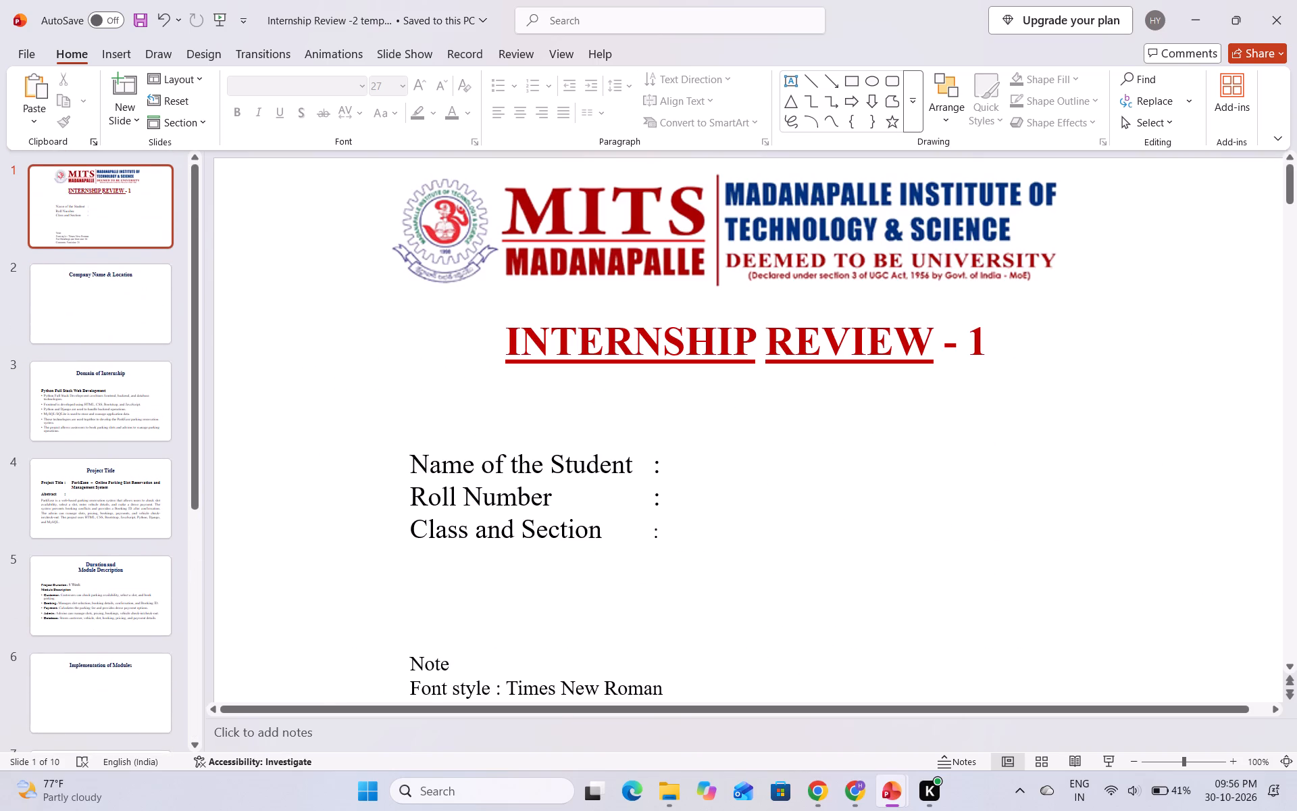
{"action": "scroll", "coordinate": [805, 313], "scroll_direction": "down", "scroll_amount": 3}
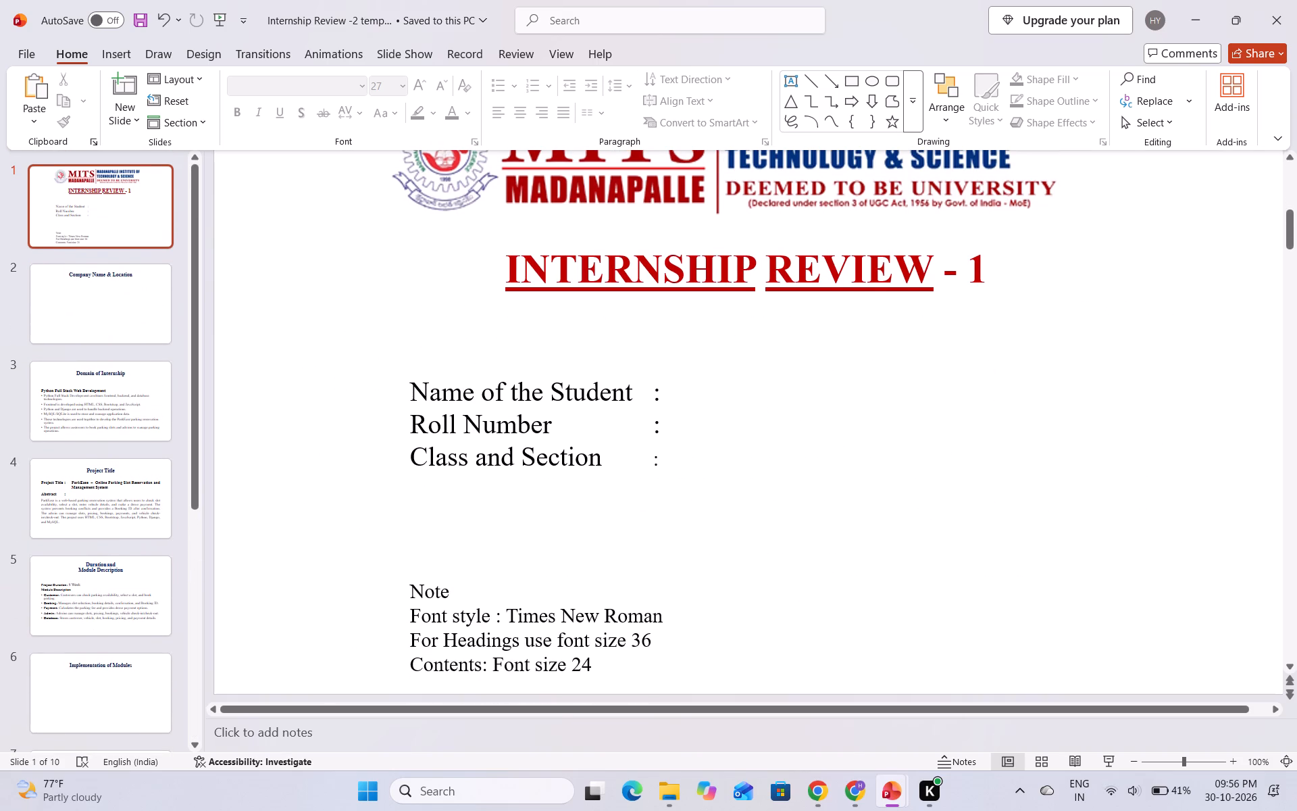
{"action": "scroll", "coordinate": [850, 313], "scroll_direction": "up", "scroll_amount": 2}
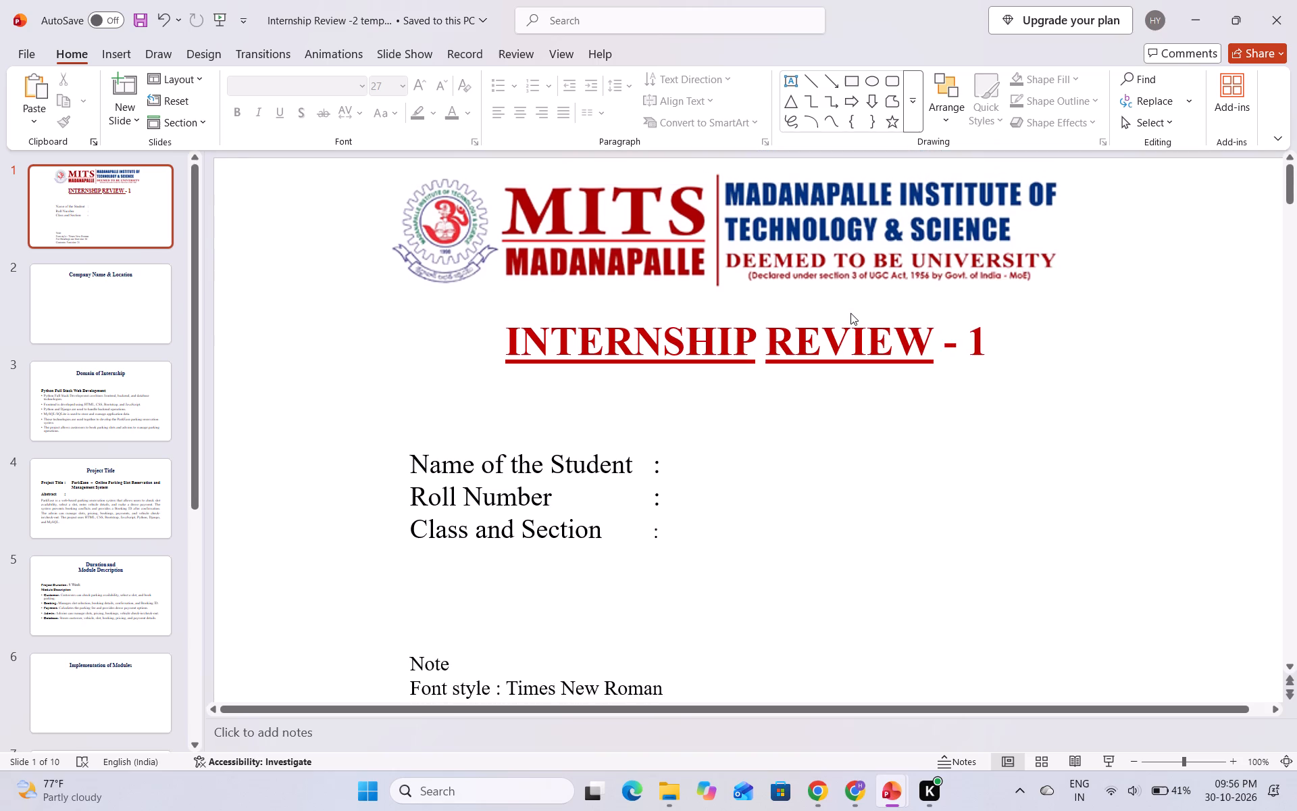